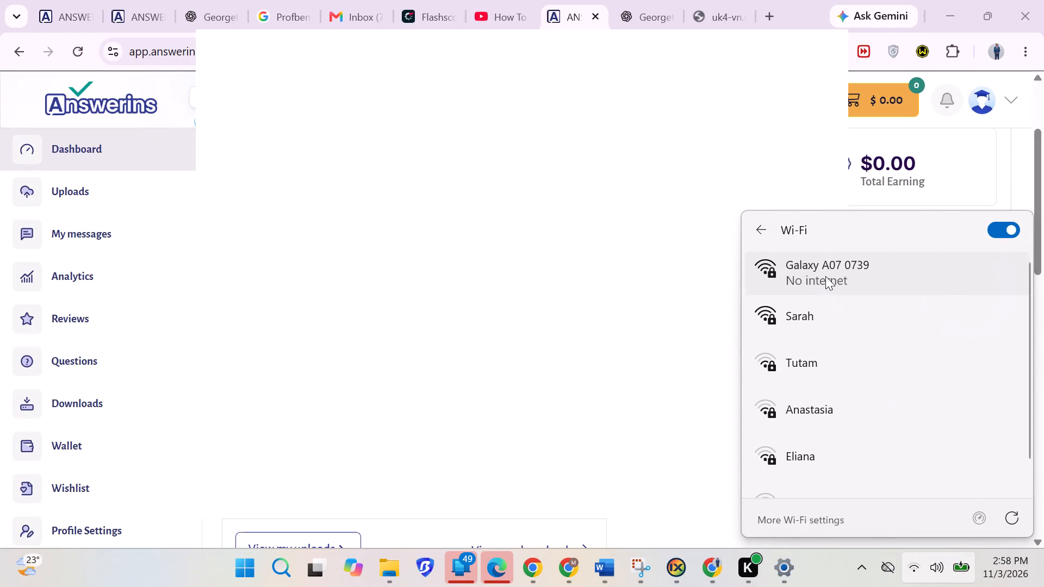
Check the connection status of the Galaxy A07 0739 Wi-Fi network.
left_click(825, 276)
left_click(826, 277)
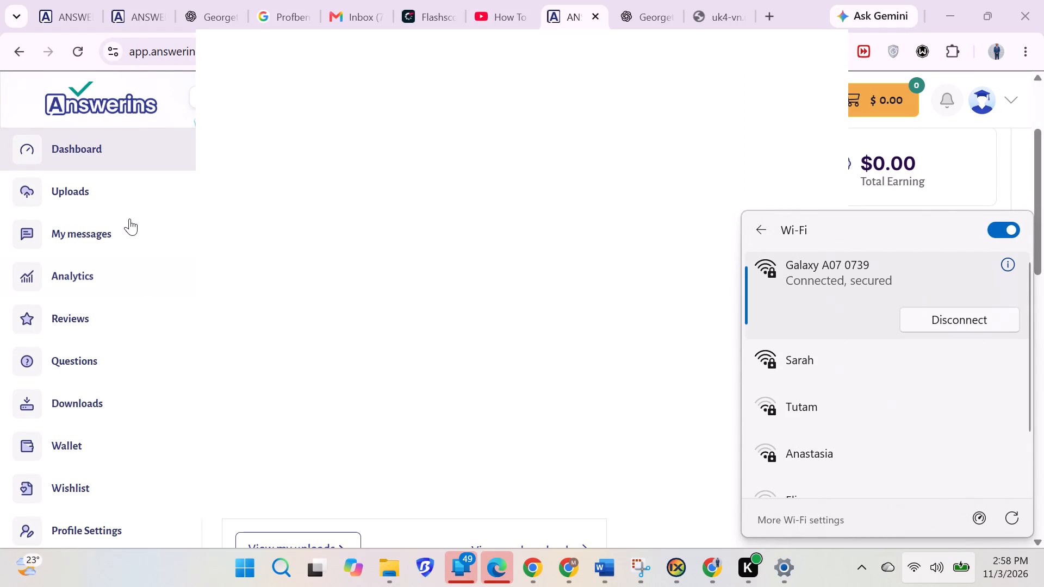
Switch to the other Chrome window and close the Quizlet Classics 2902 Ancient Medicine final exam and Classics 2902 flashcard tabs.
left_click(529, 572)
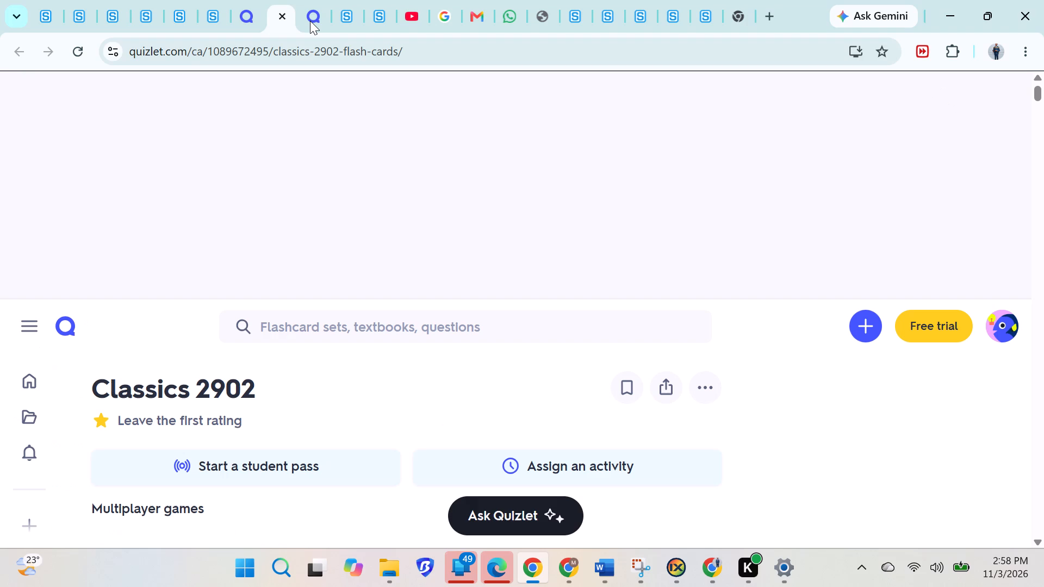
left_click(310, 21)
left_click(314, 21)
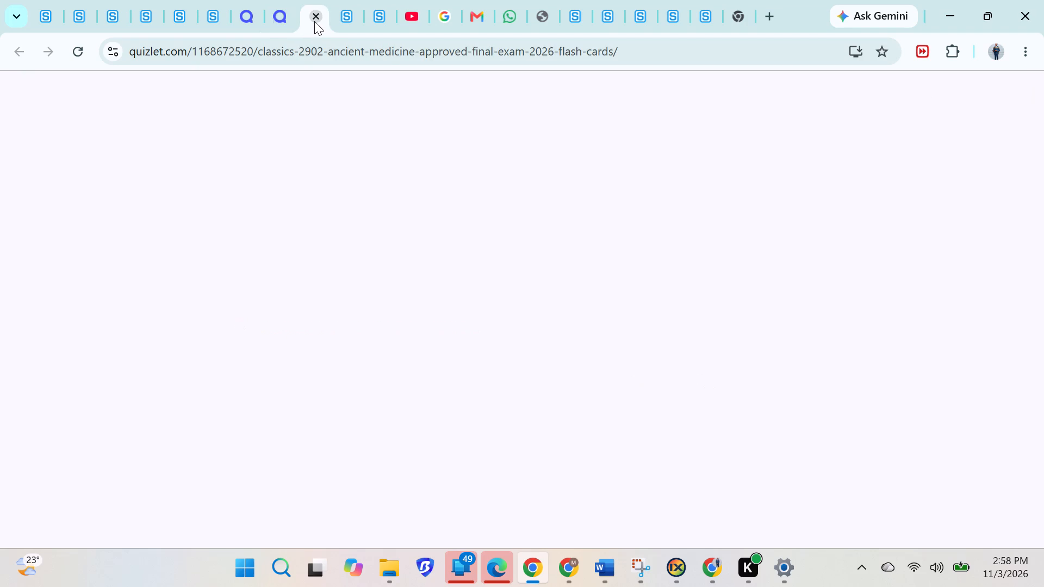
left_click(284, 12)
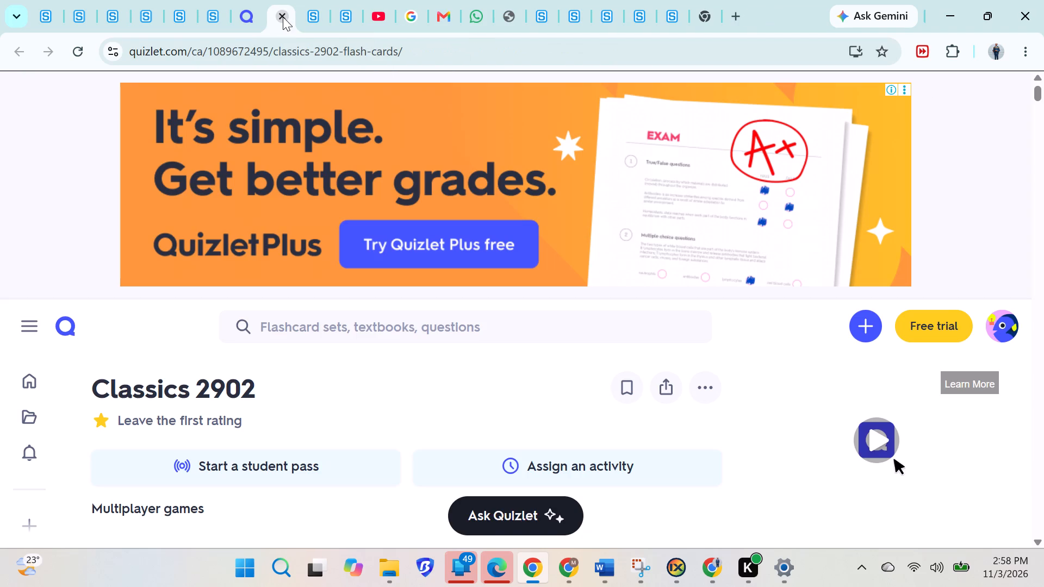
left_click(283, 17)
Bring up the open Stuvia page for the CMN 552 exams bundle.
left_click(217, 21)
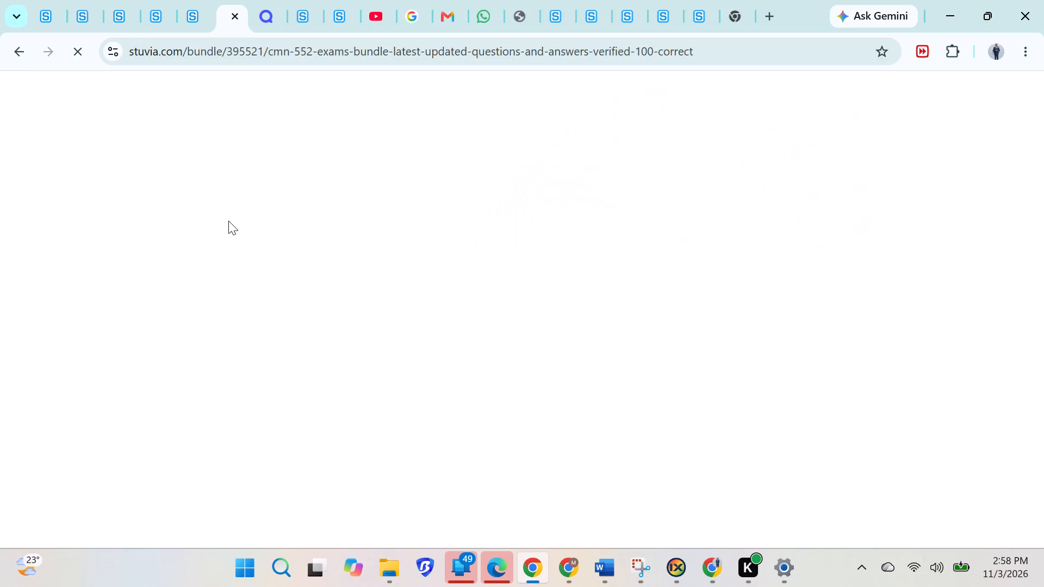
Open the full profile of the seller offering the CMN 552 exams bundle.
scroll(257, 241, "up", 7)
scroll(257, 242, "down", 3)
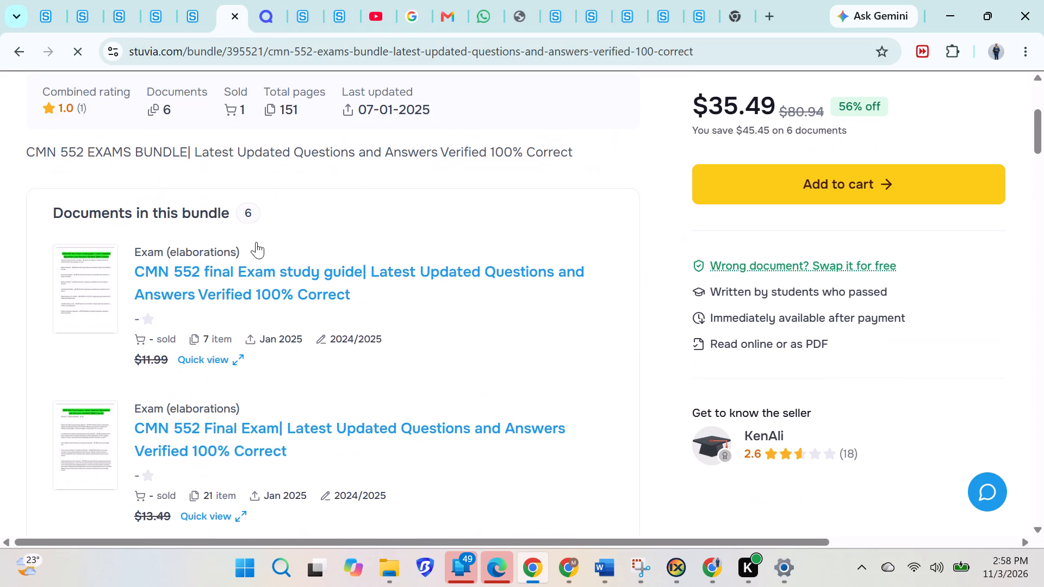
left_click(774, 435)
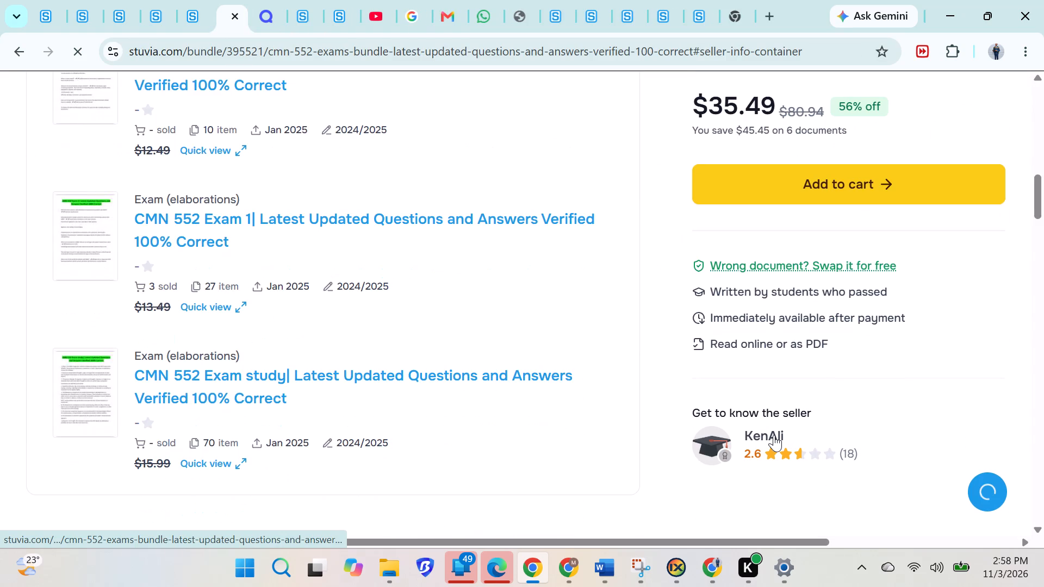
left_click(558, 204)
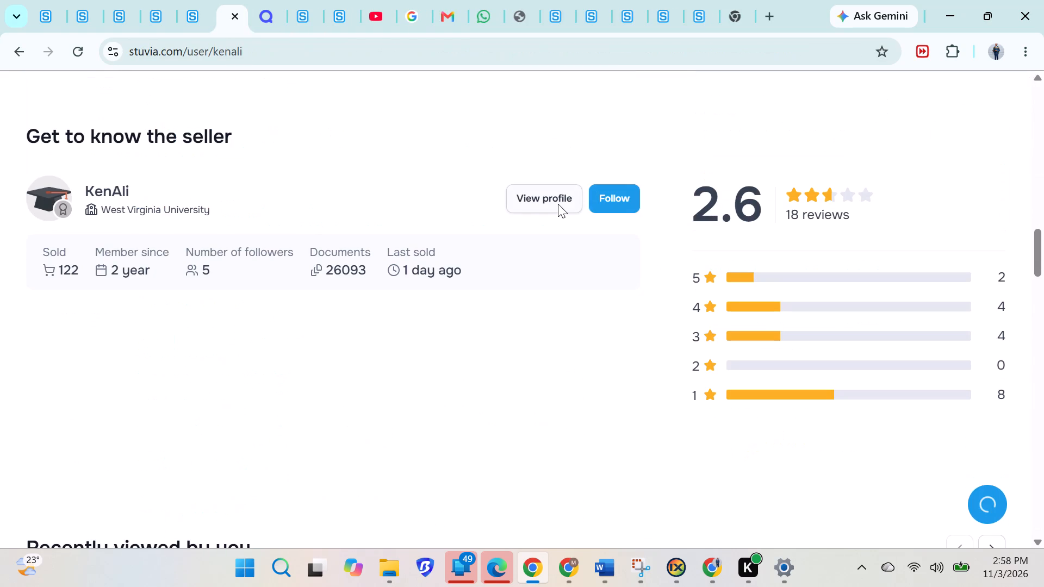
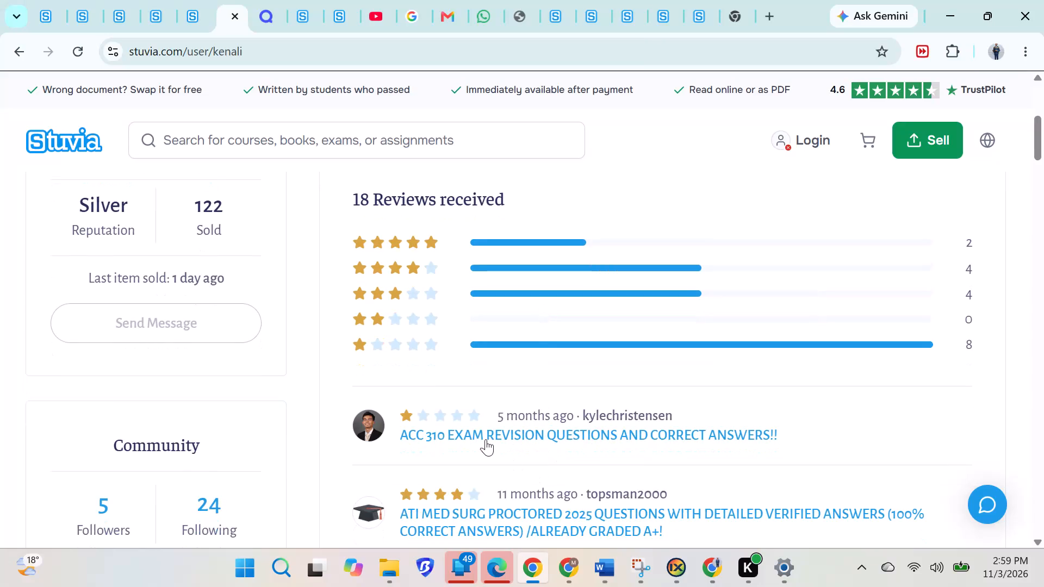
Open the reviewed ACC 310 exam revision questions document and copy the course code "Acc 310" from its title.
left_click(464, 434)
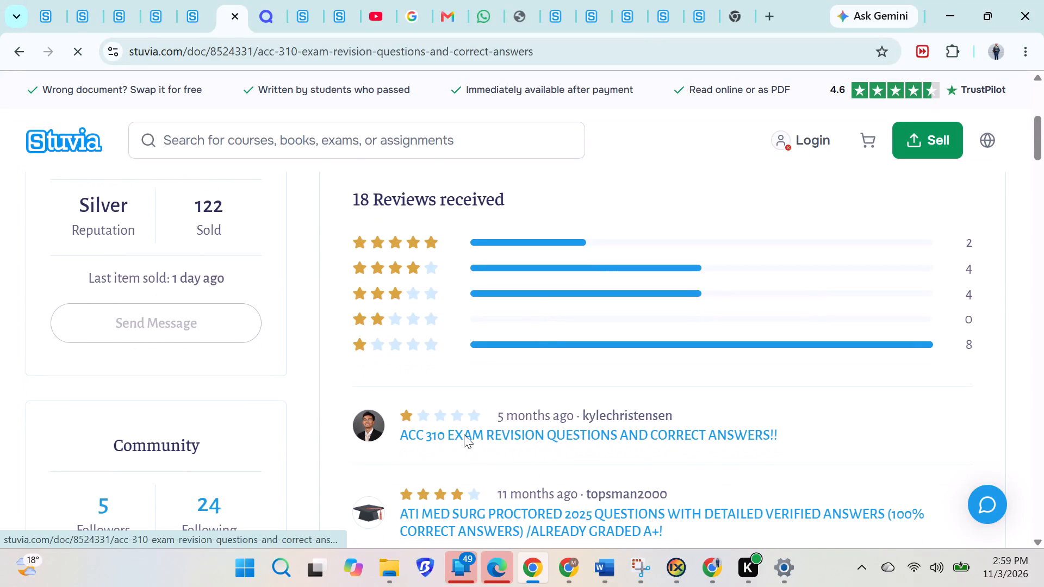
left_click_drag(216, 259, 264, 259)
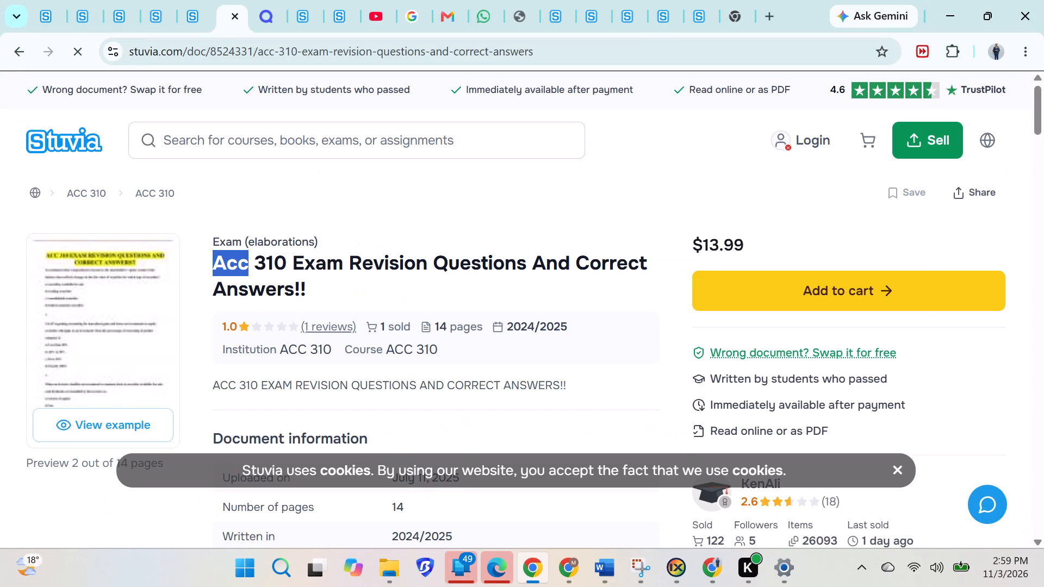
left_click_drag(264, 259, 286, 265)
key("ctrl+c")
Switch to the already open browser page with the Q logo, carrying over the copied course code.
left_click(264, 0)
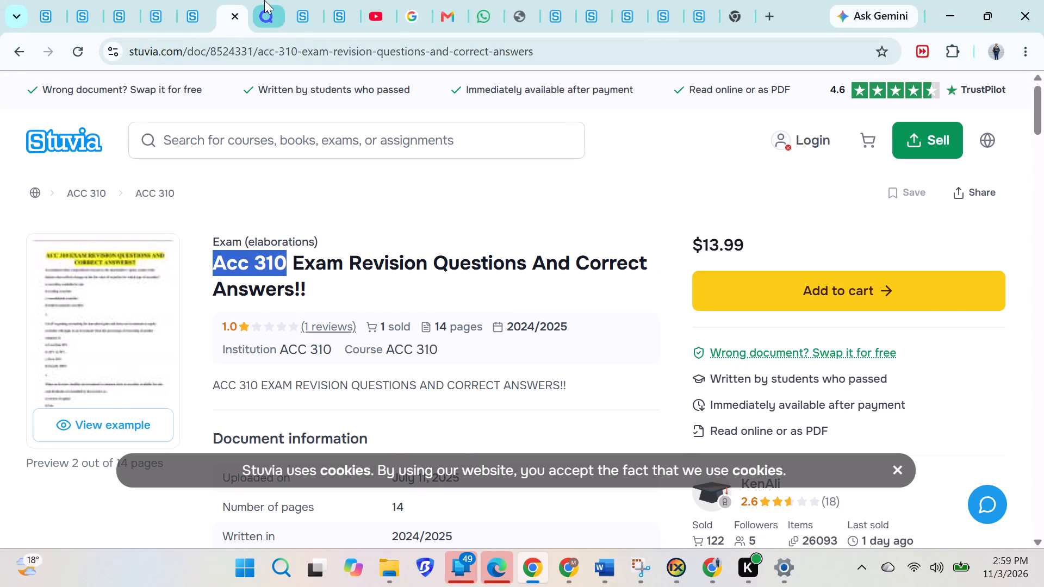
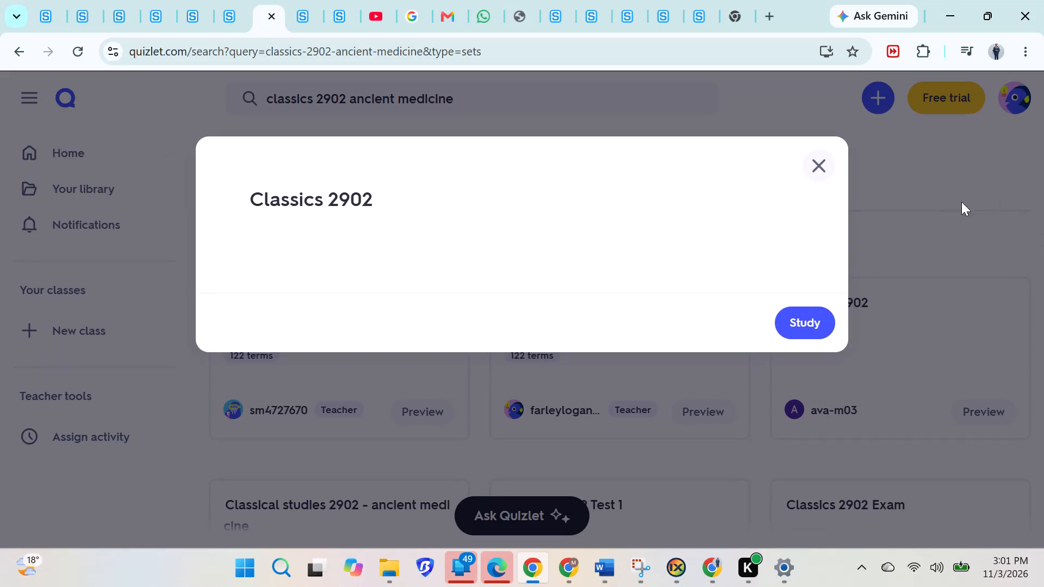
Close the Classics 2902 preview, copy "Acc 310" from the Stuvia document title, and search Quizlet flashcard sets for it.
left_click(824, 167)
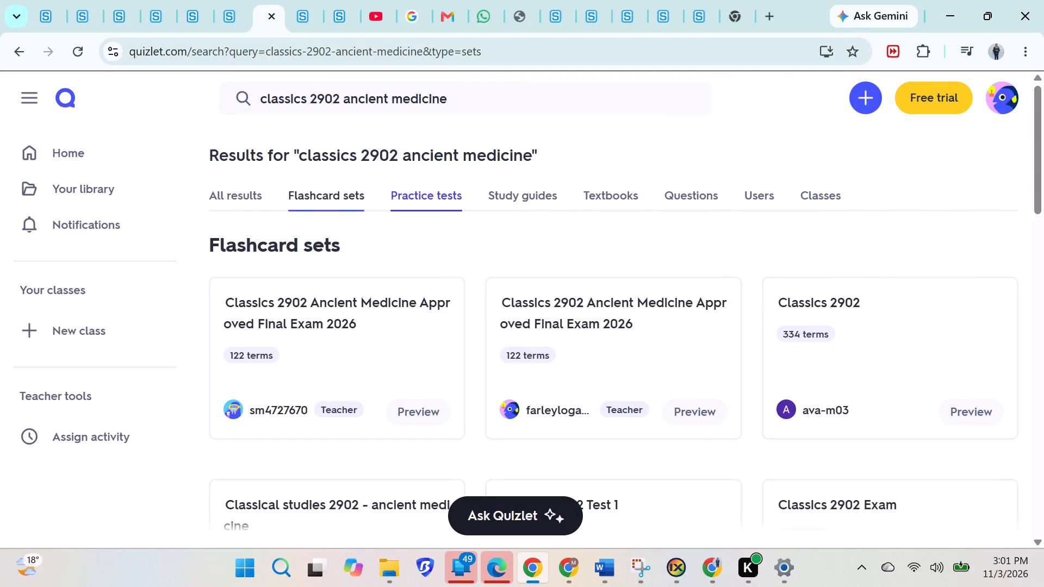
triple_click(373, 103)
key("ctrl+c")
key("ctrl+v")
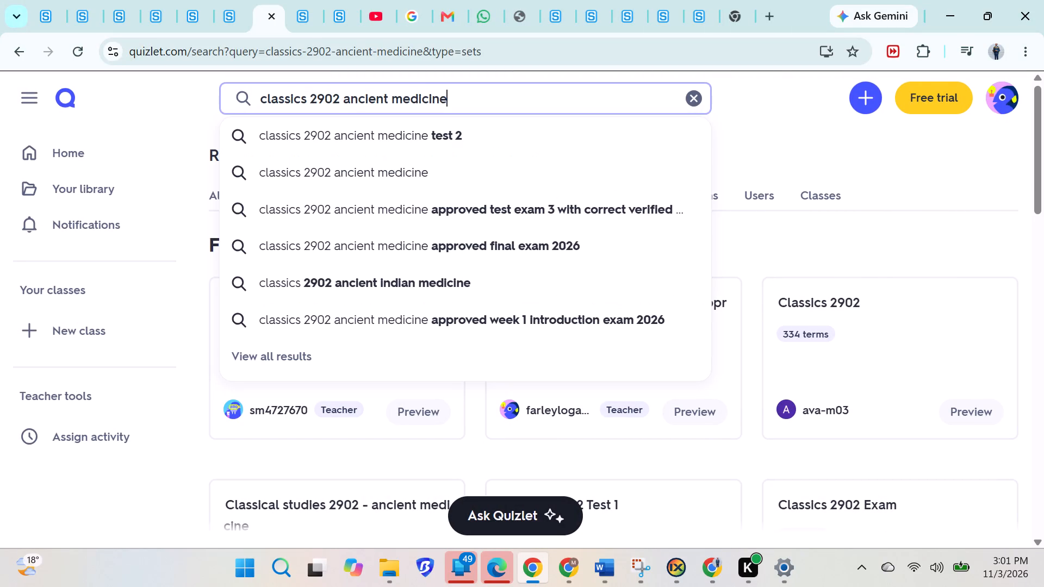
left_click(229, 0)
left_click_drag(257, 264, 252, 266)
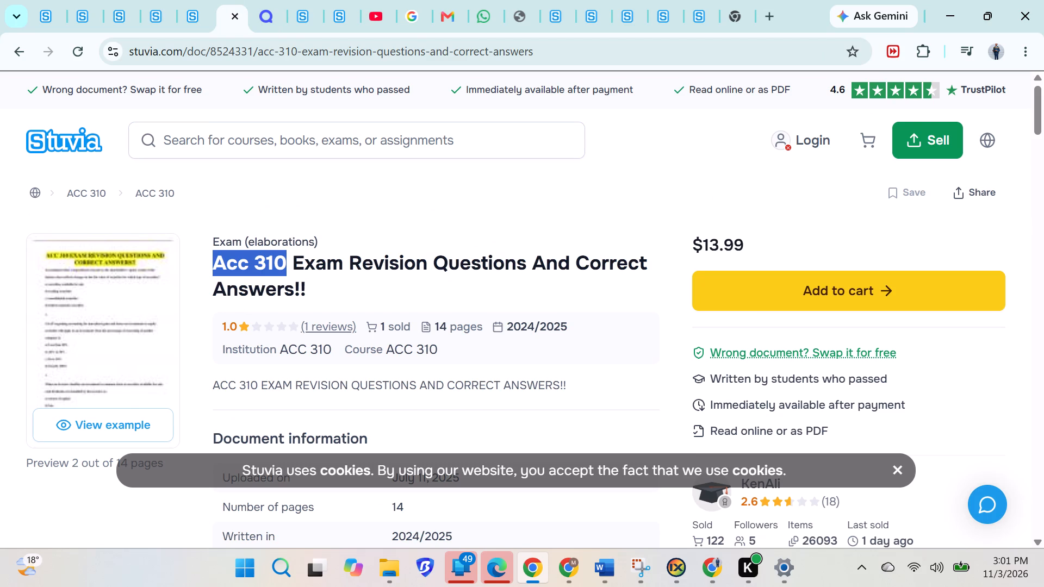
left_click(206, 271)
left_click_drag(212, 258, 284, 259)
key("ctrl+c")
left_click(272, 0)
triple_click(313, 102)
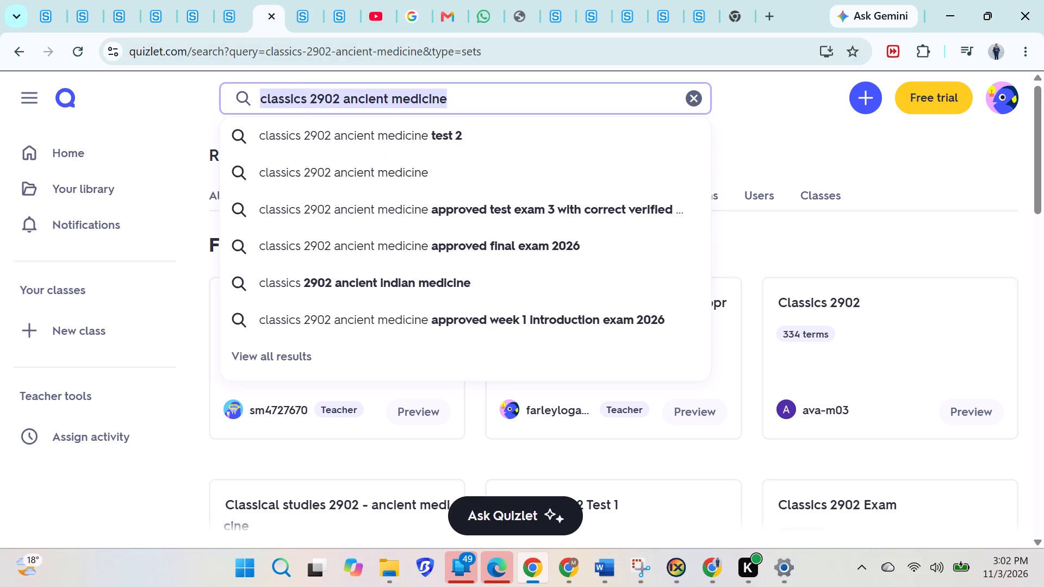
key("ctrl+v")
key("Return")
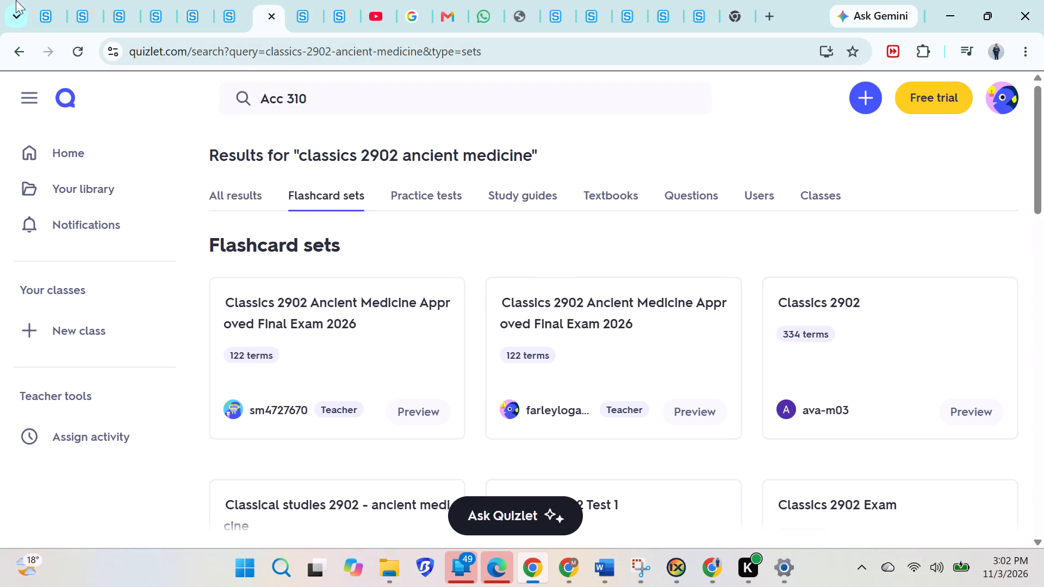
Switch to the Lead Abatement Supervisor document on Stuvia, open the seller dashboard, and look over its sales statistics and received reviews.
left_click(27, 5)
left_click(39, 7)
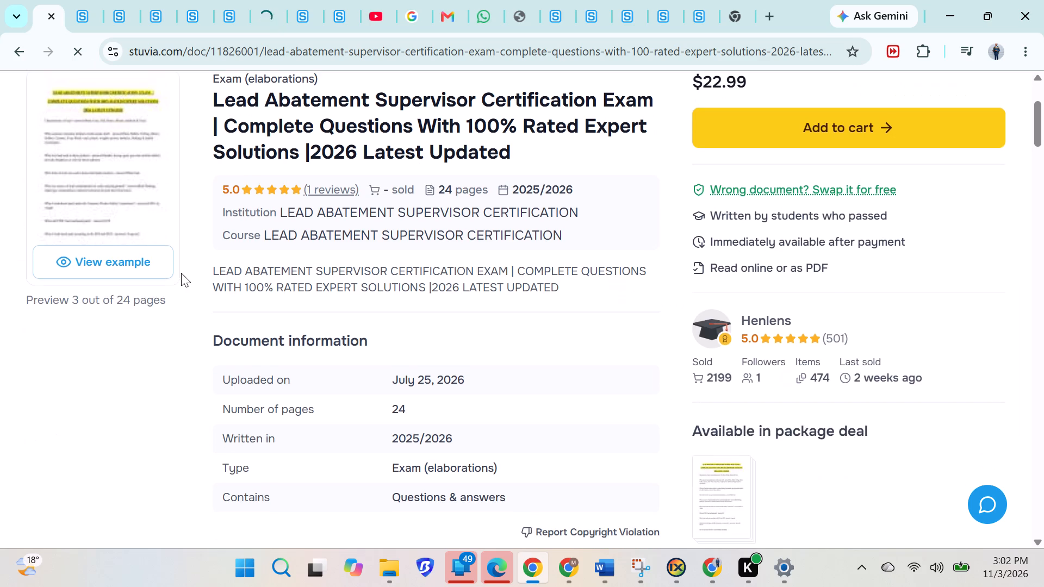
scroll(375, 299, "up", 4)
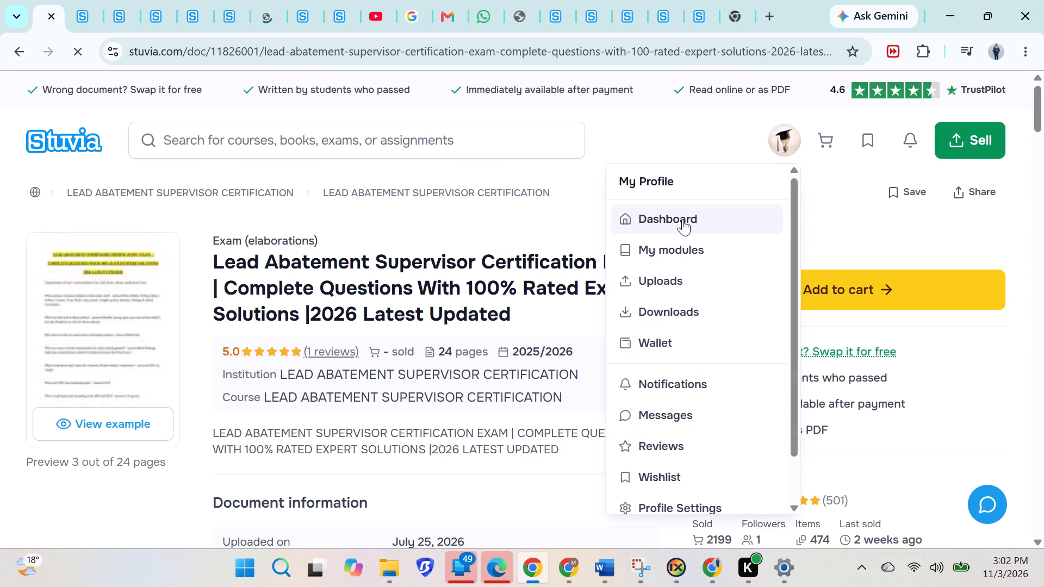
left_click(682, 218)
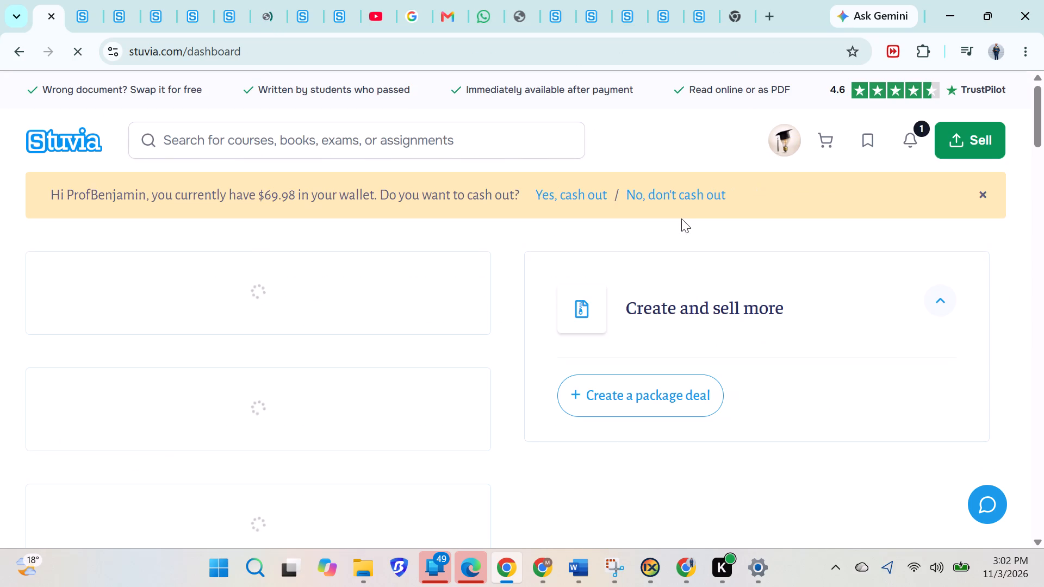
scroll(479, 292, "down", 6)
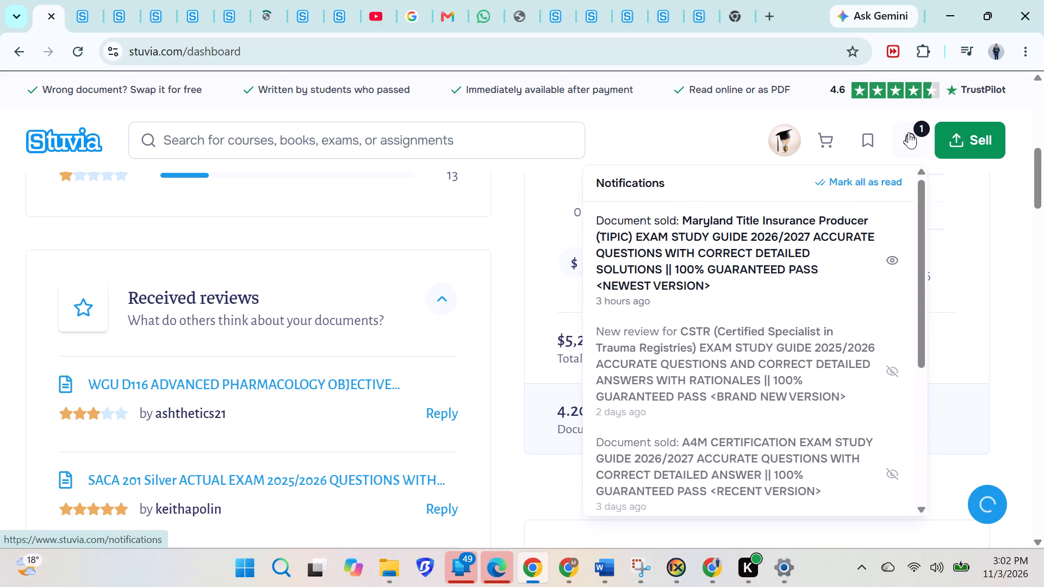
Open the sale notification for the Maryland Title Insurance Producer document and review the wallet's credits and debits.
left_click(890, 259)
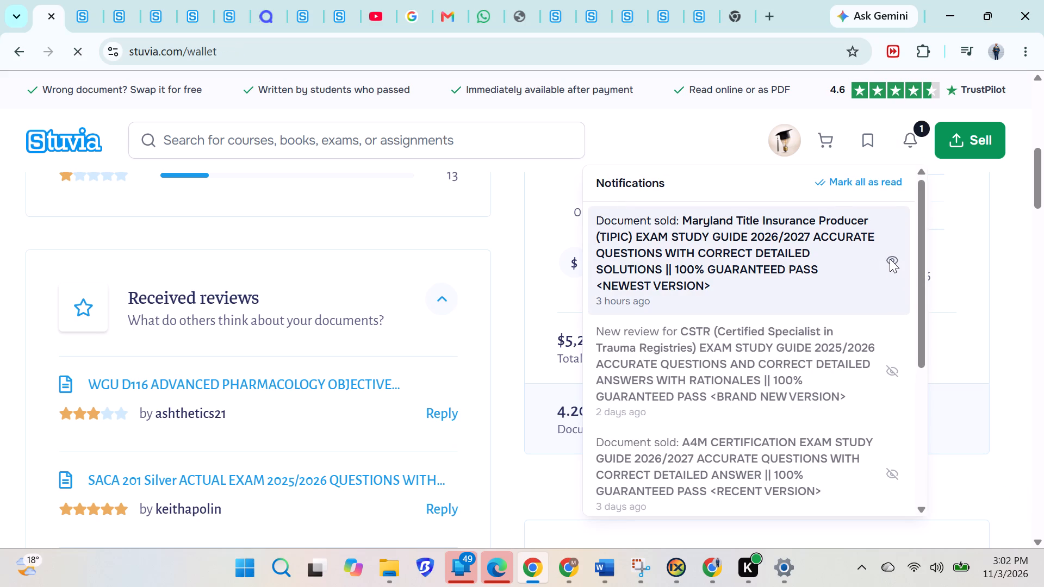
scroll(512, 379, "down", 6)
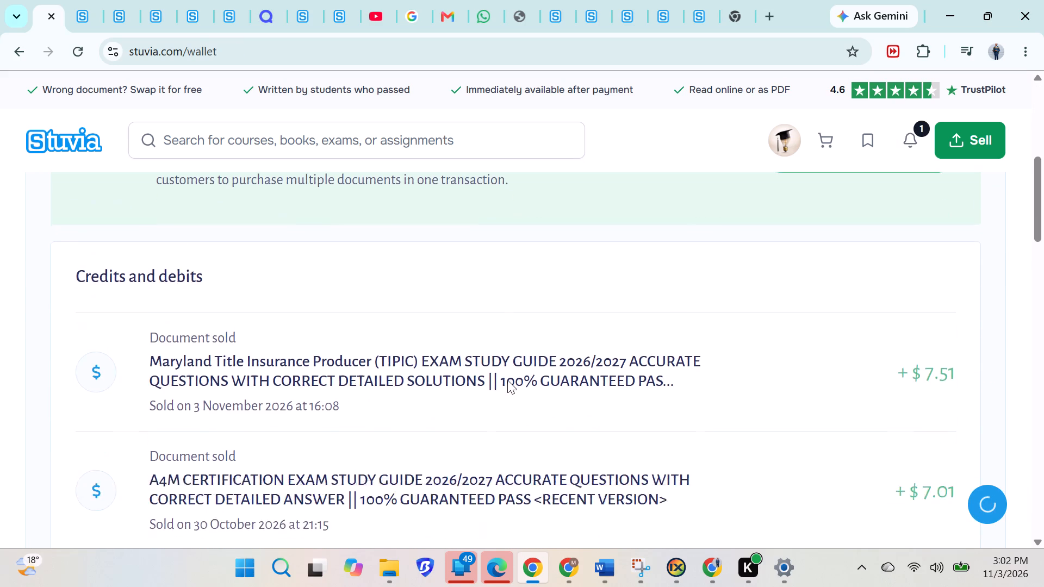
scroll(507, 380, "down", 1)
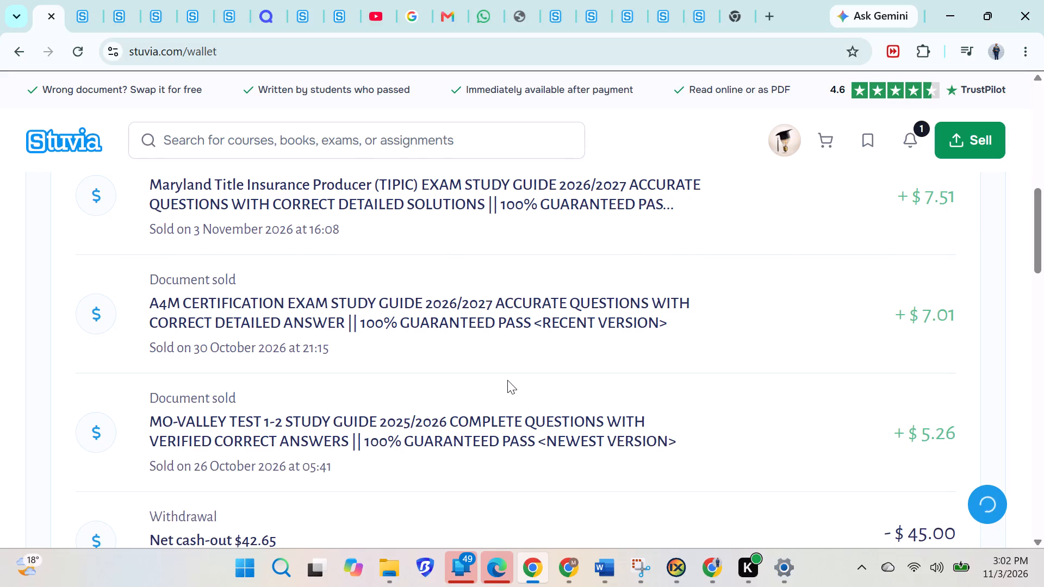
scroll(507, 380, "up", 4)
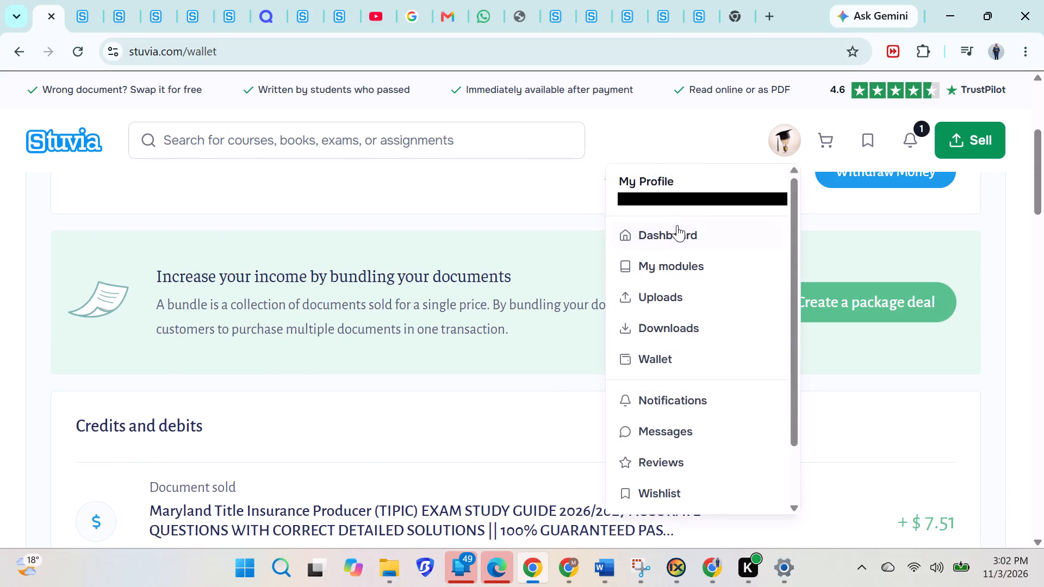
Return to the Stuvia dashboard and check the sales statistics and received reviews.
left_click(677, 225)
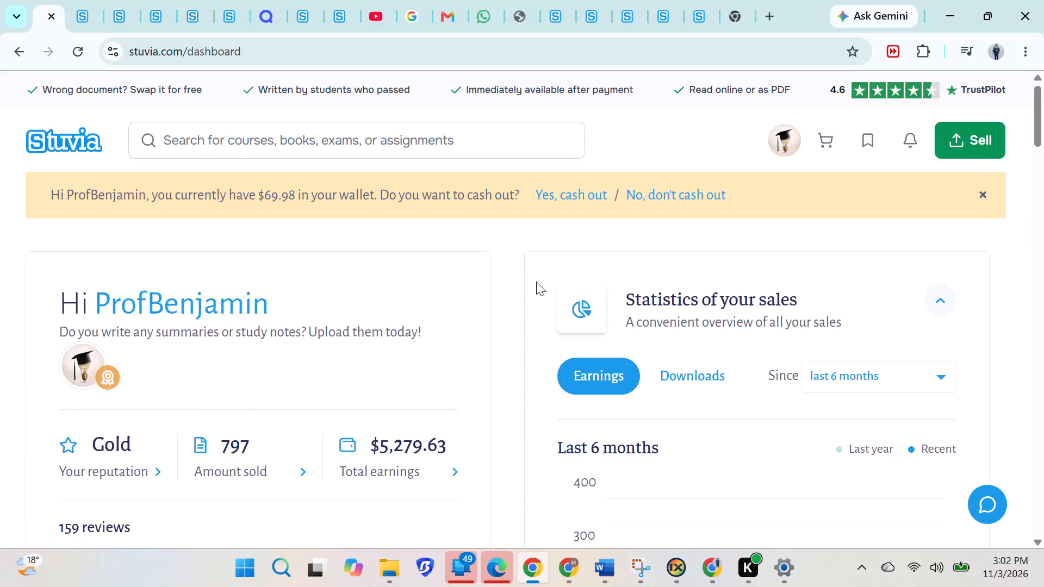
scroll(537, 284, "down", 6)
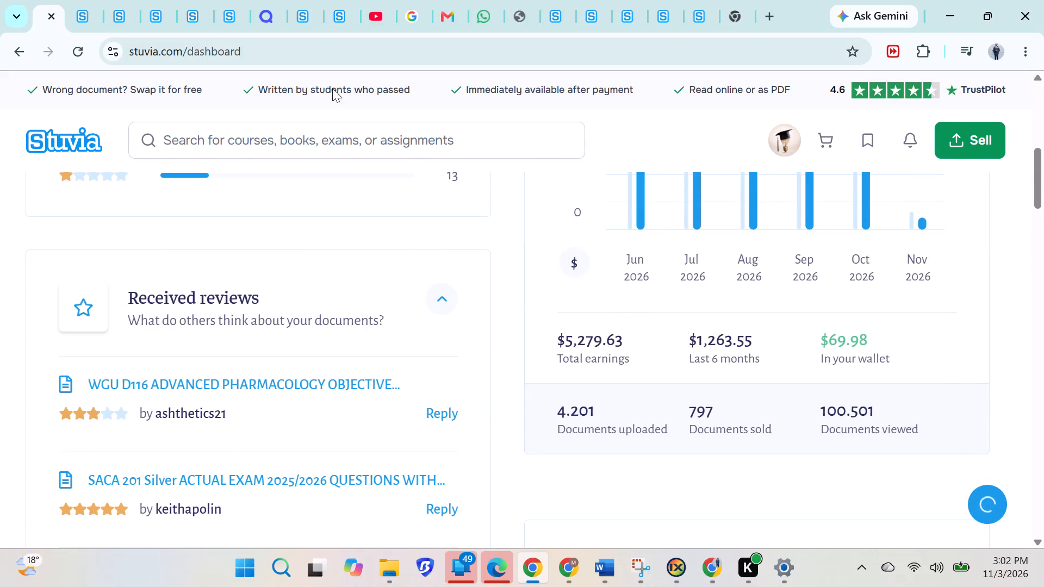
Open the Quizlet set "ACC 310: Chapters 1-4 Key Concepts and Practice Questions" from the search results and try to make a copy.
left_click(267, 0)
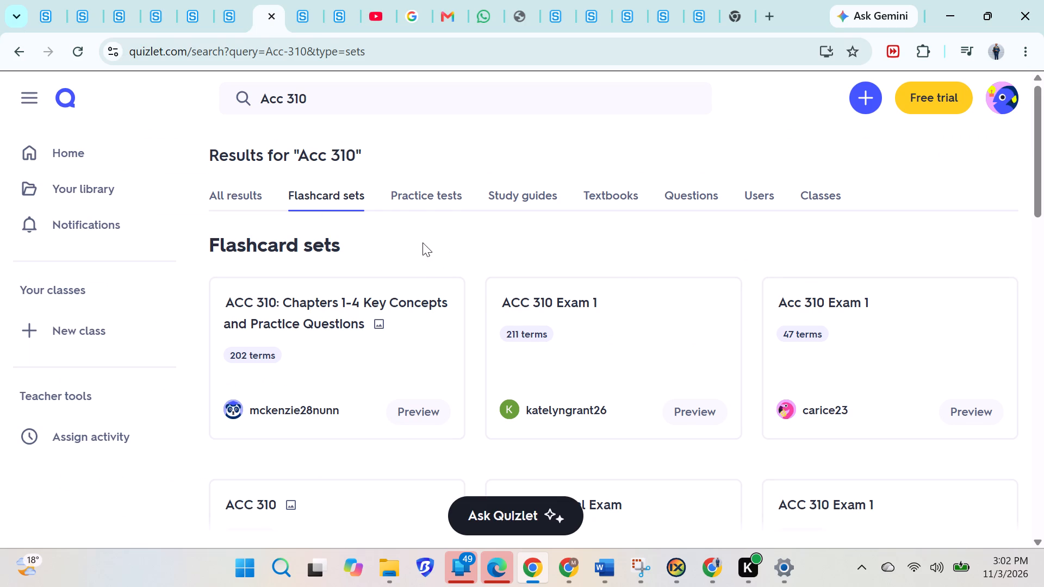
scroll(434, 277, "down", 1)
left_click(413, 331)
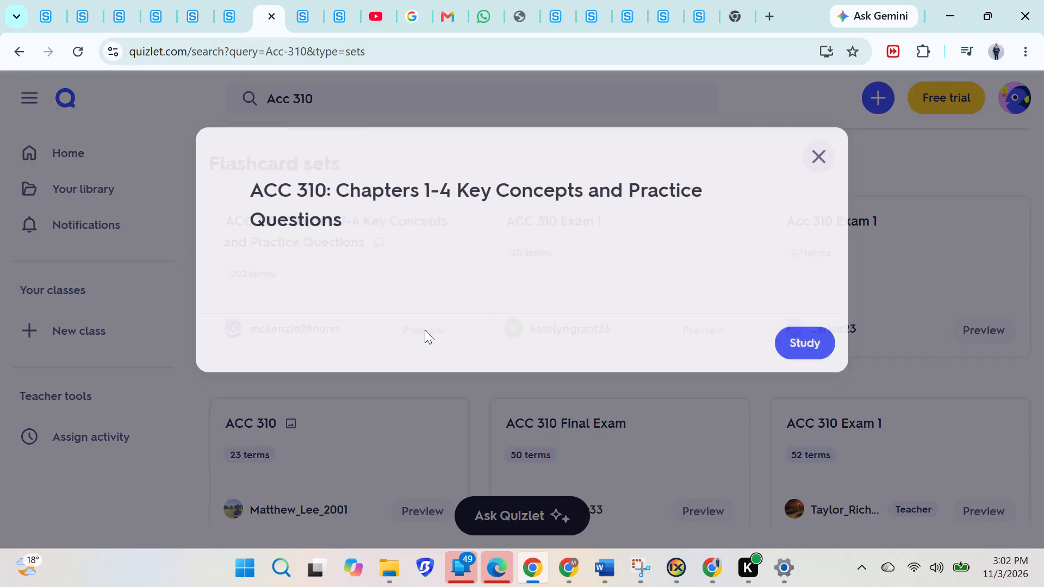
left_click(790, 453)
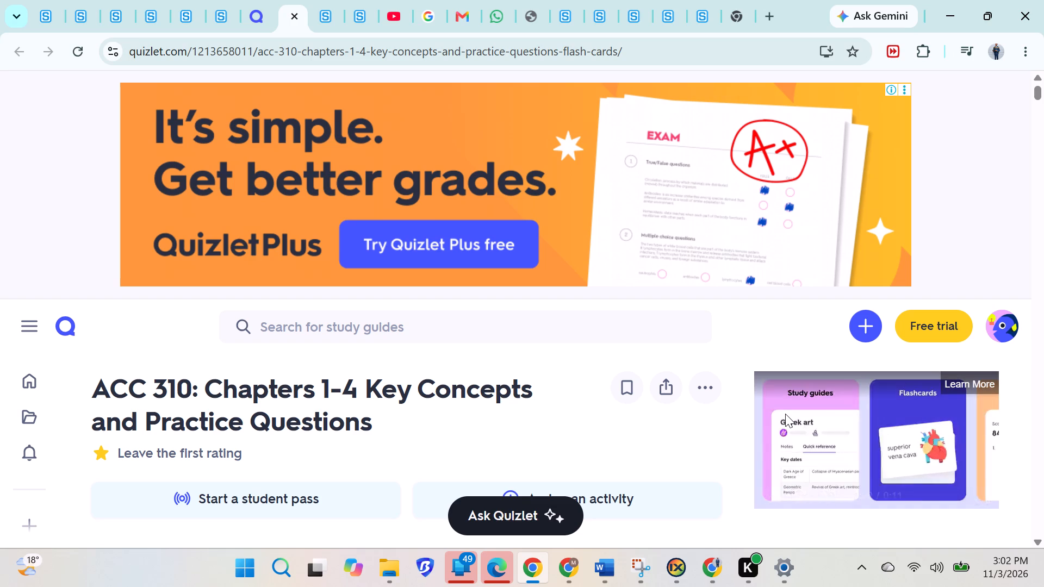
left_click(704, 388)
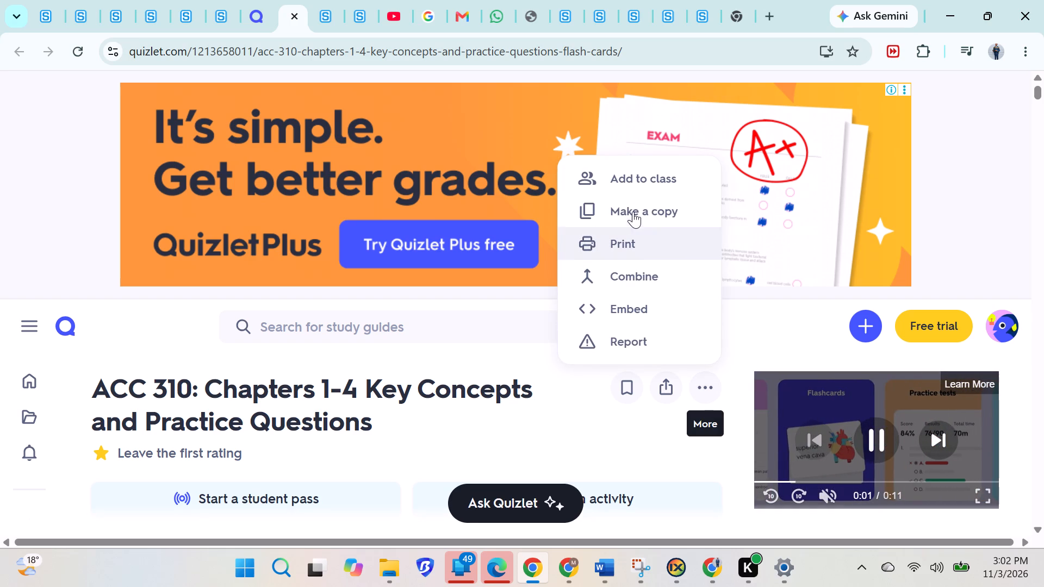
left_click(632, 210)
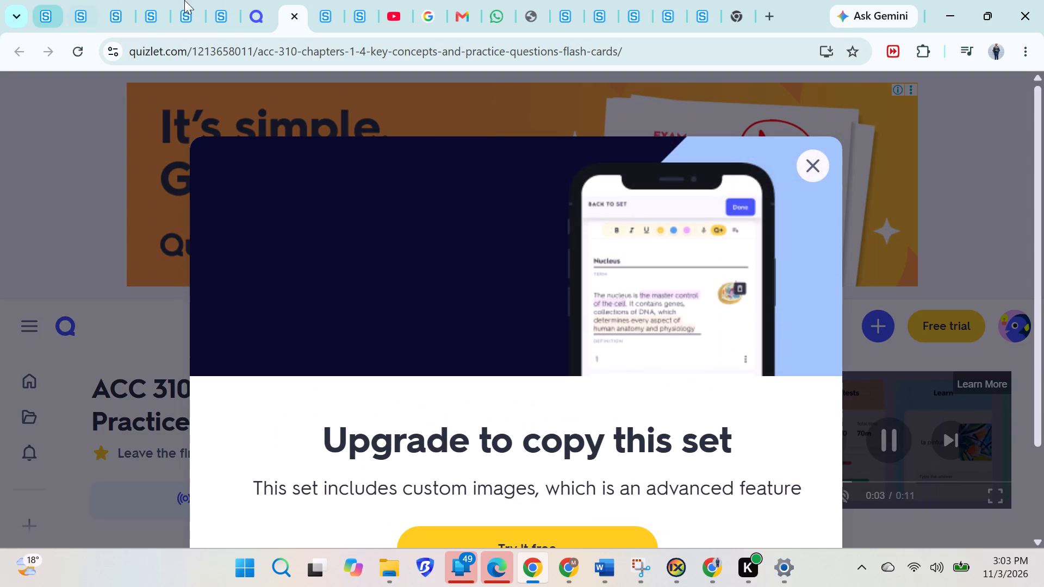
Return to the Acc 310 search results, open the 211-term "ACC 310 Exam 1" set for study, and make a copy of it.
left_click(251, 2)
left_click(804, 163)
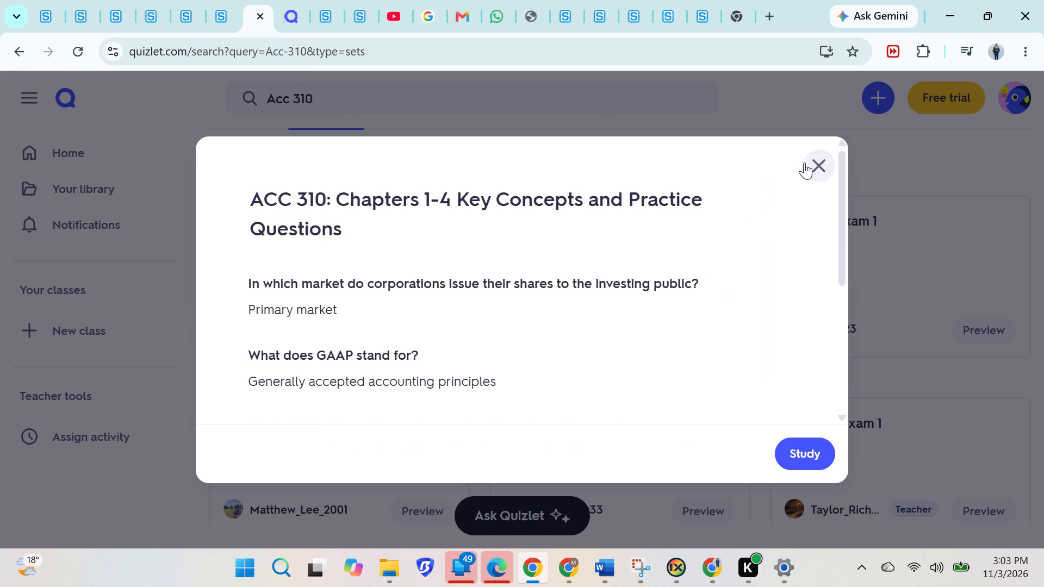
left_click(710, 331)
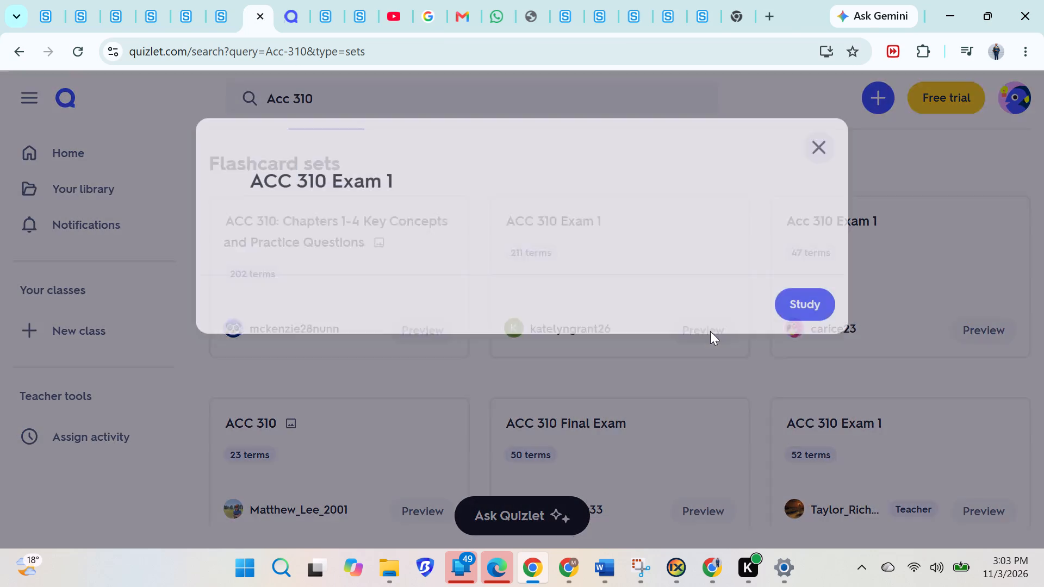
left_click(795, 450)
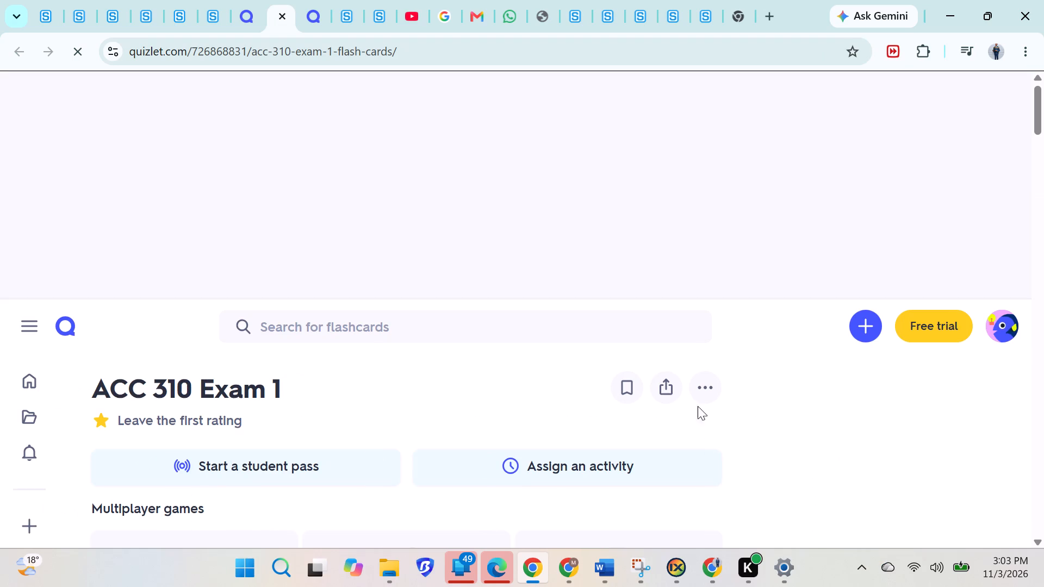
left_click(704, 386)
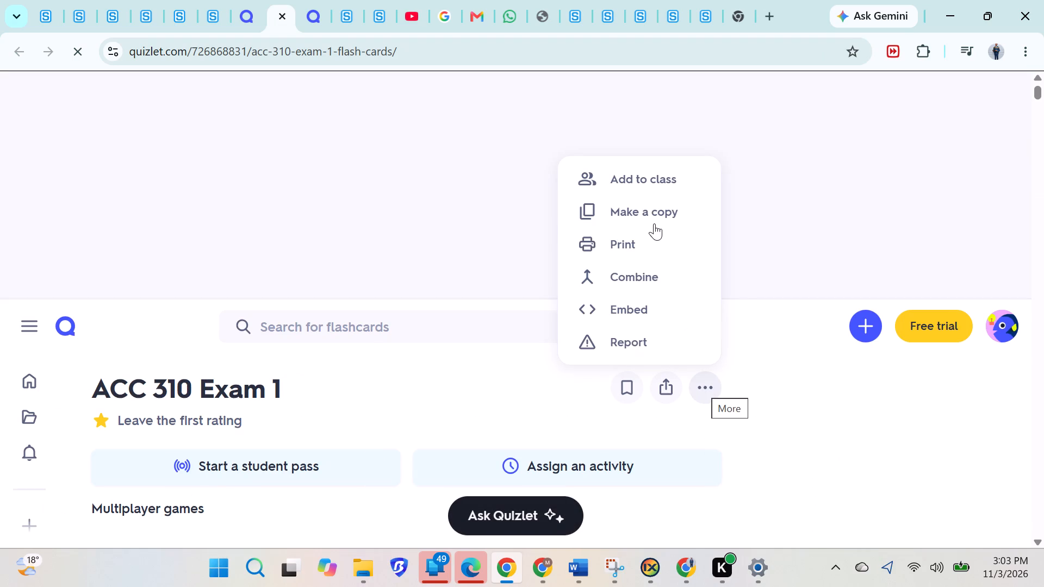
left_click(648, 217)
Return to the Acc 310 search results, open the 47-term "Acc 310 Exam 1" set for study, and make a copy of it.
left_click(232, 0)
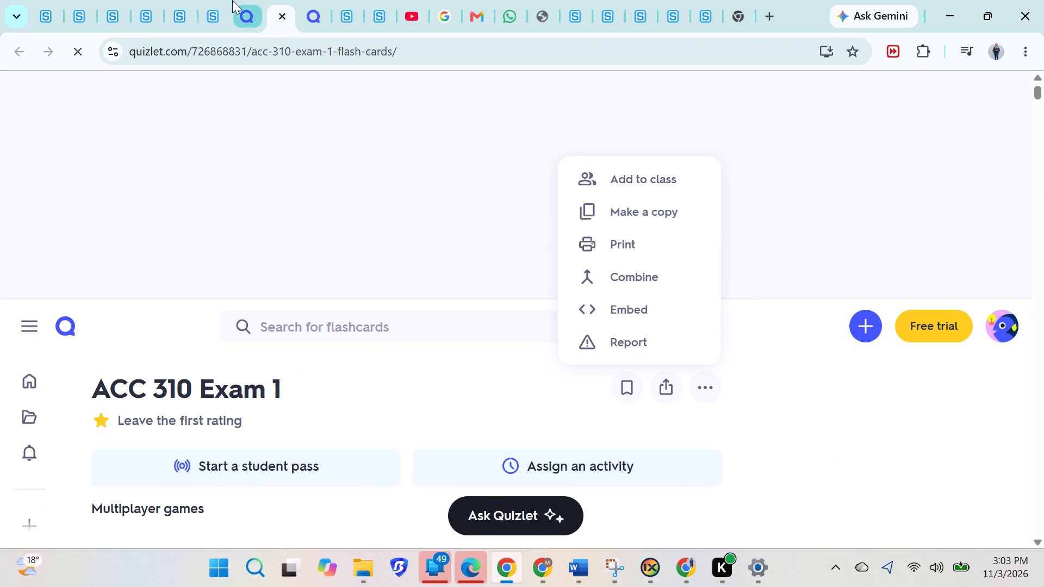
left_click(816, 162)
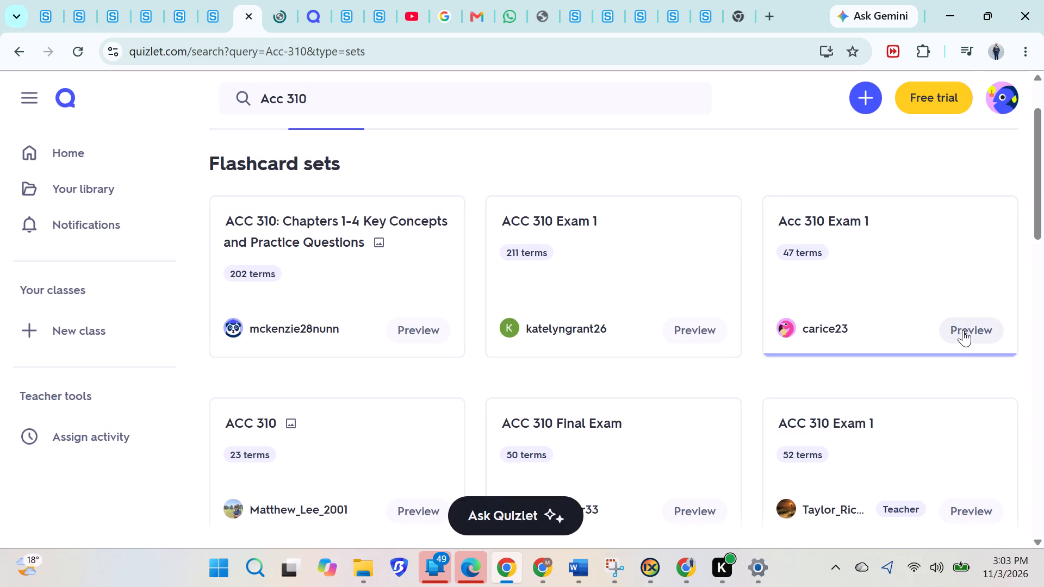
left_click(965, 330)
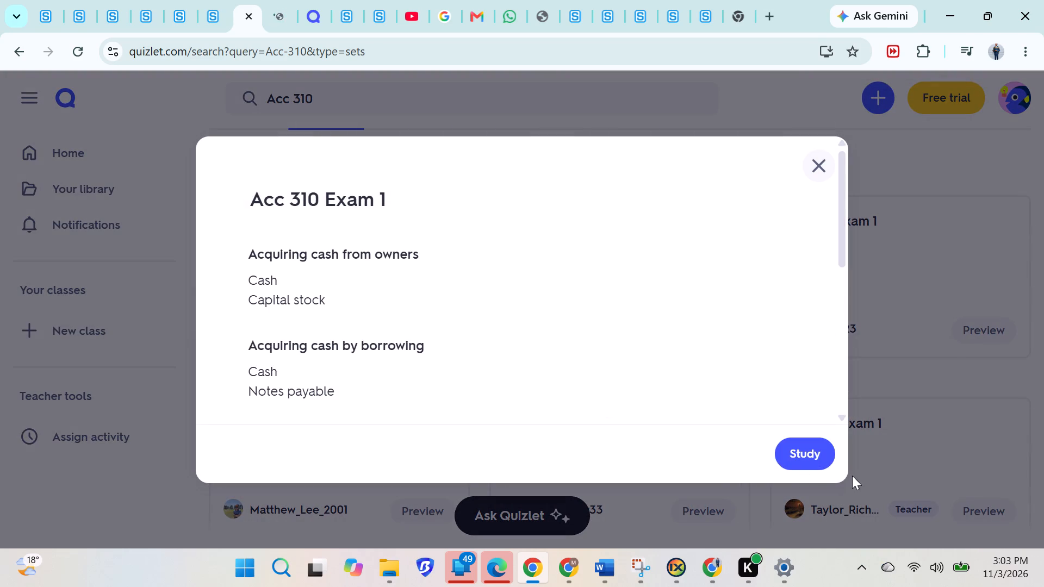
left_click(819, 453)
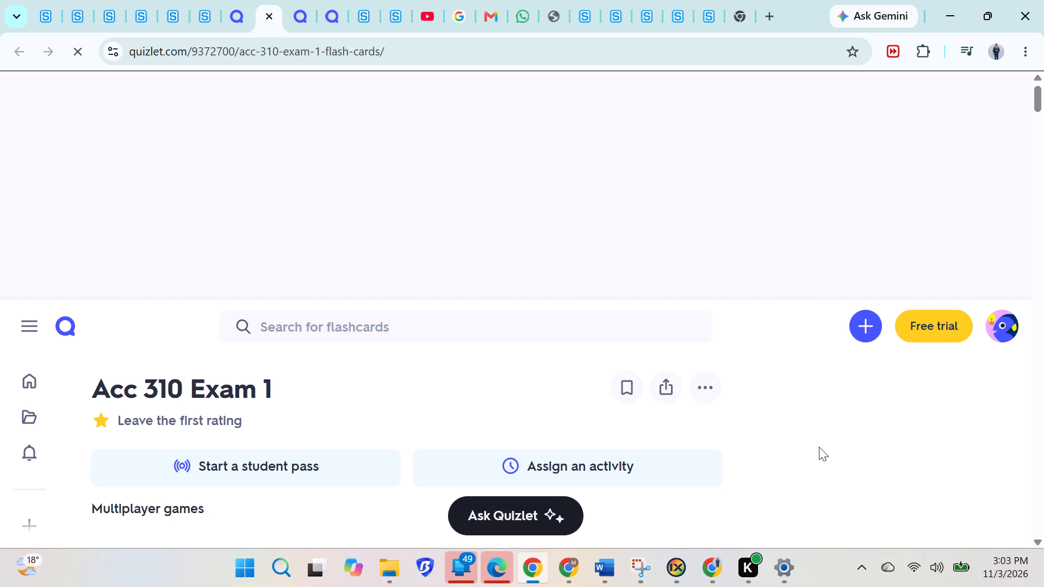
left_click(698, 384)
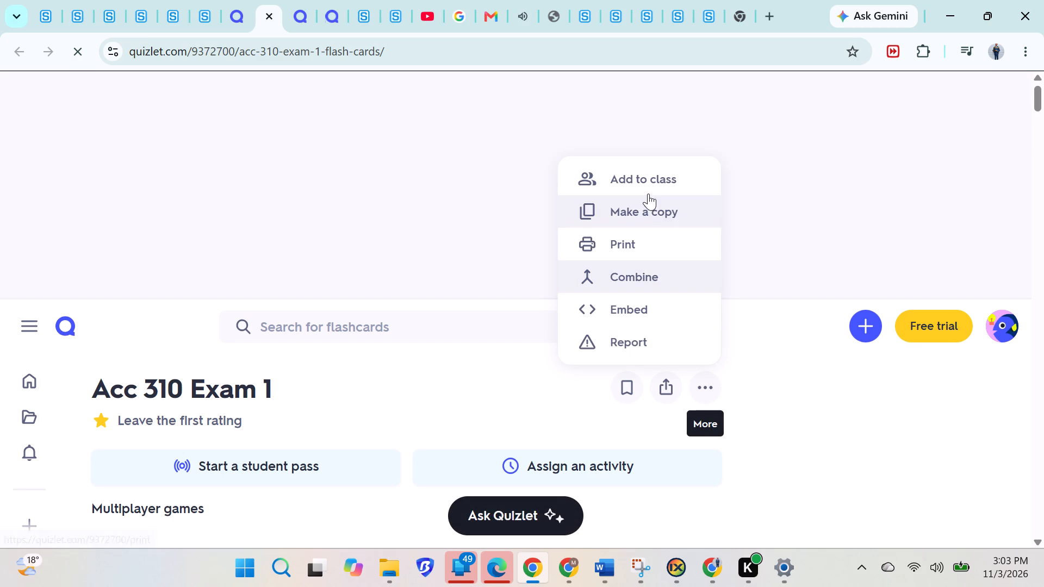
left_click(648, 202)
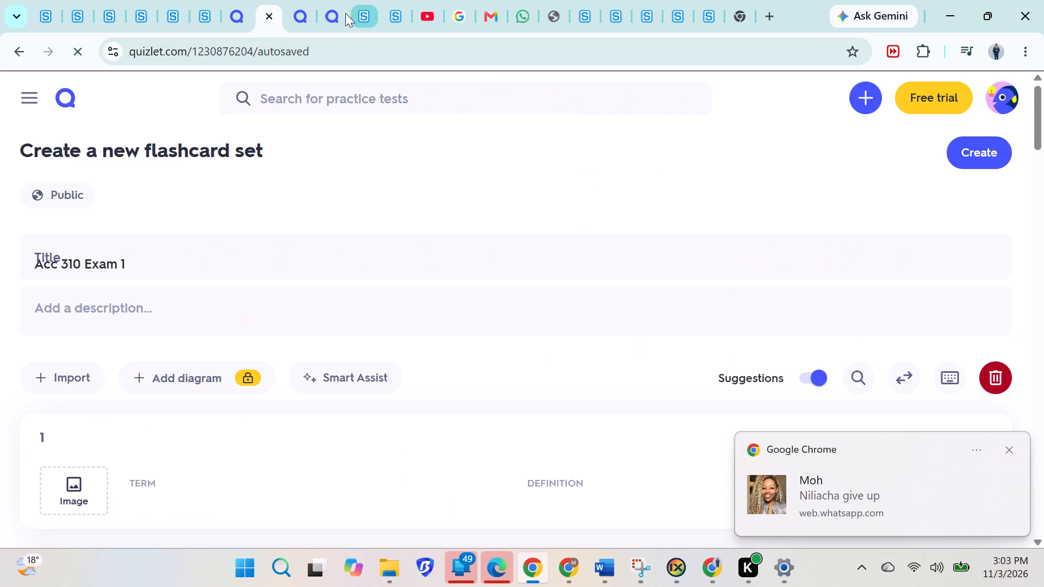
Create the flashcard sets from both copied drafts: "ACC 310 Exam 1" described as Chapters 1-3, and "Acc 310 Exam 1" without a description.
left_click(299, 0)
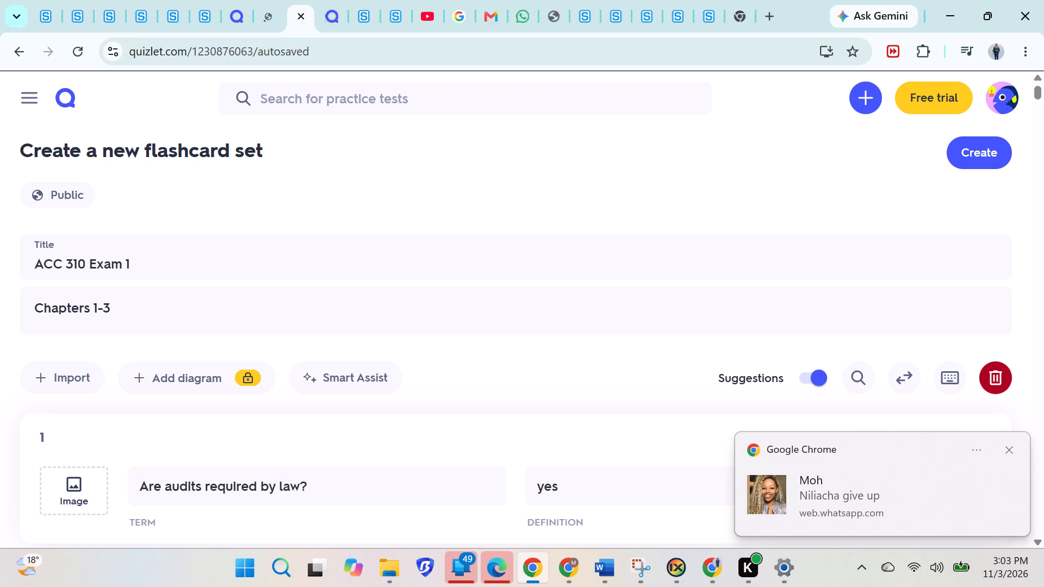
left_click(976, 153)
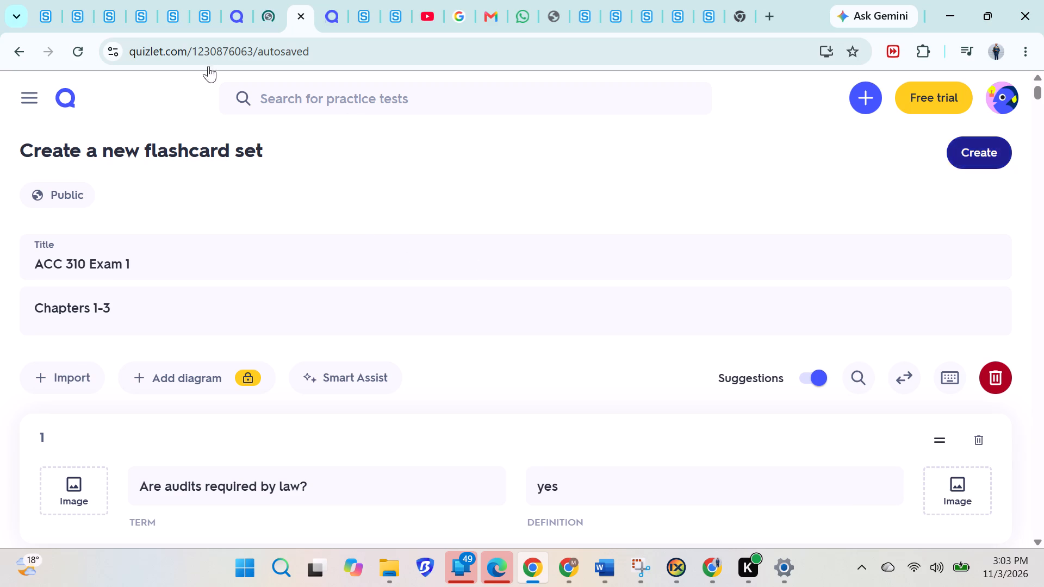
left_click(268, 0)
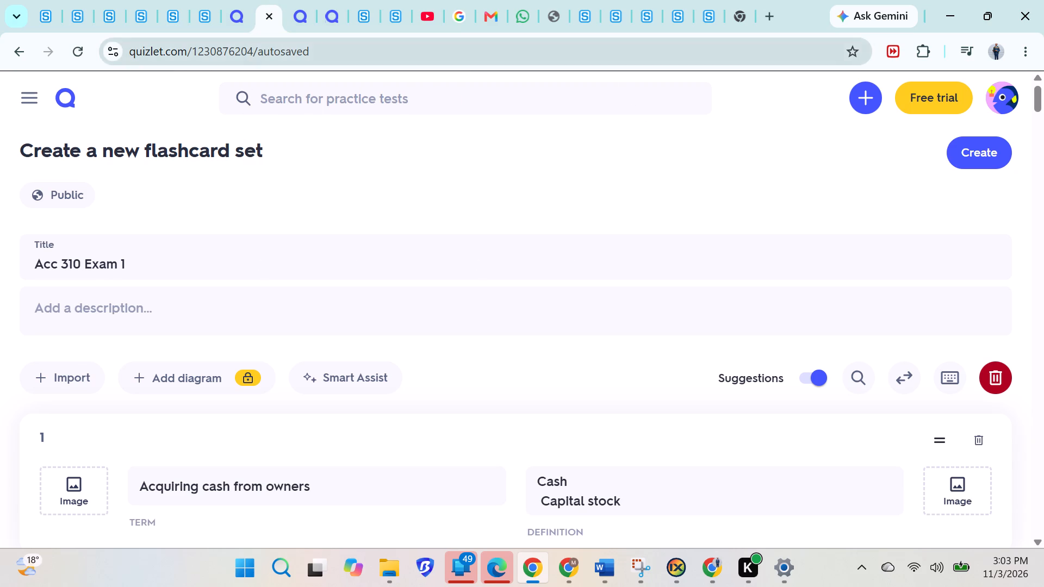
left_click(974, 155)
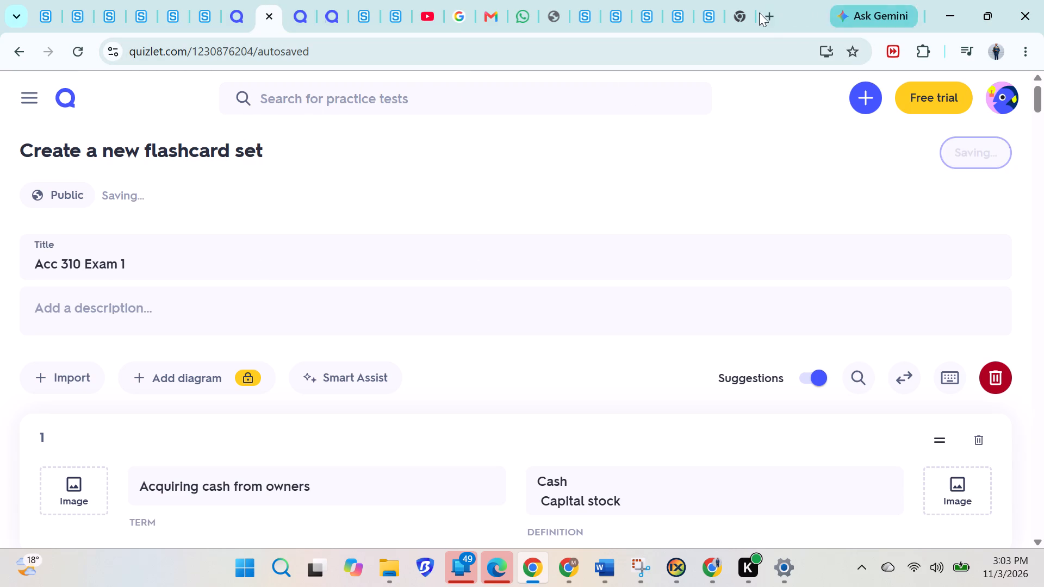
Load the Flashscore site in the blank browser tab, and return to the new "ACC 310 Exam 1" Quizlet set.
left_click(747, 26)
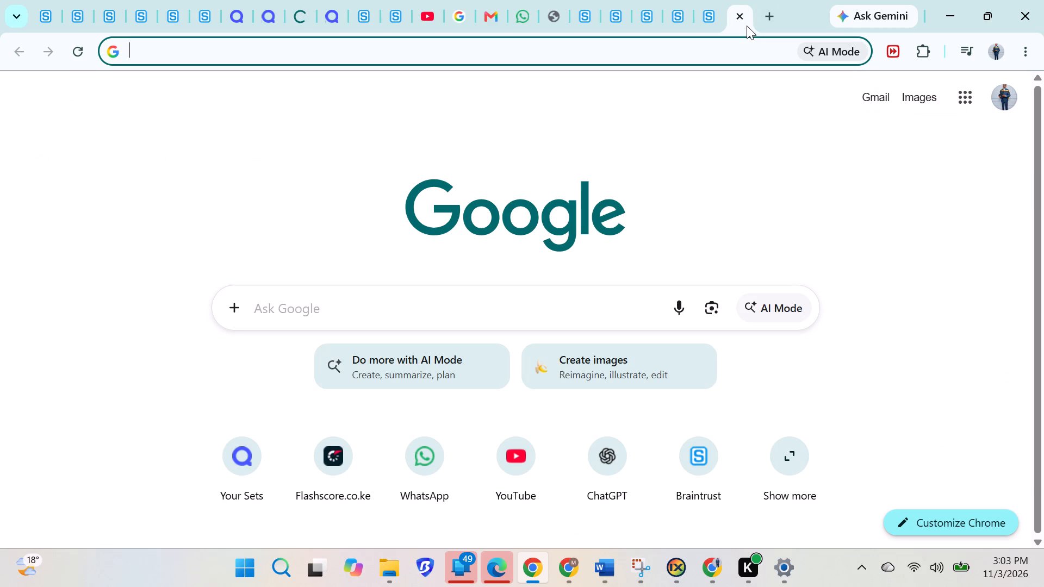
left_click(342, 491)
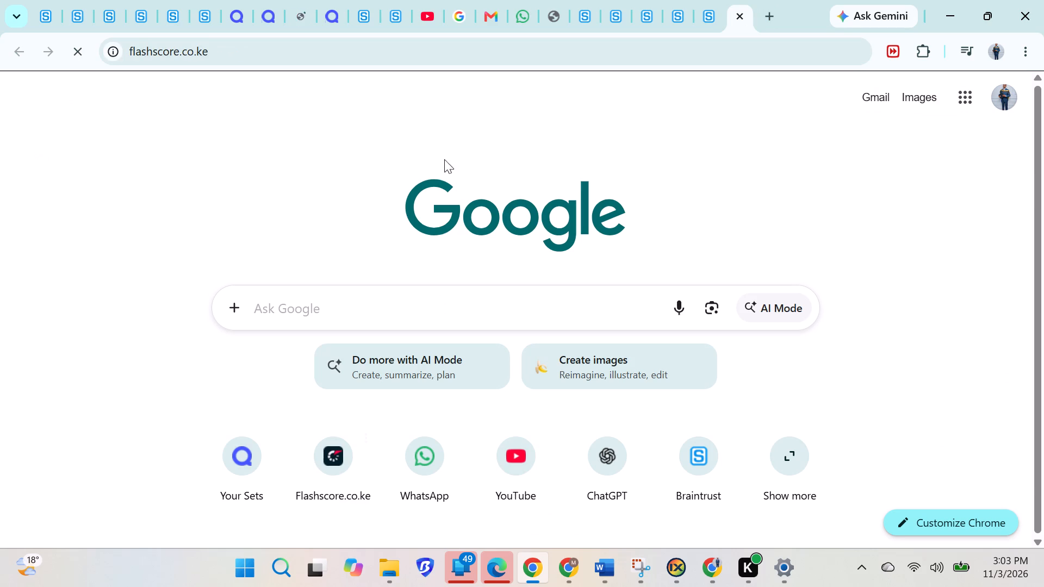
left_click(333, 2)
left_click(303, 0)
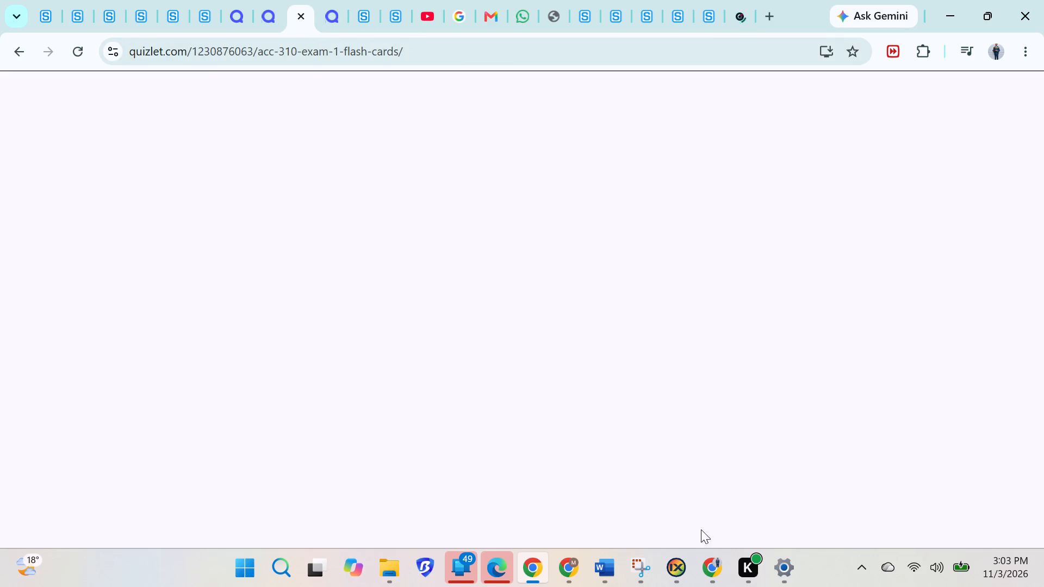
Switch to Word, create a new blank document, and add several empty lines at its top.
left_click(606, 565)
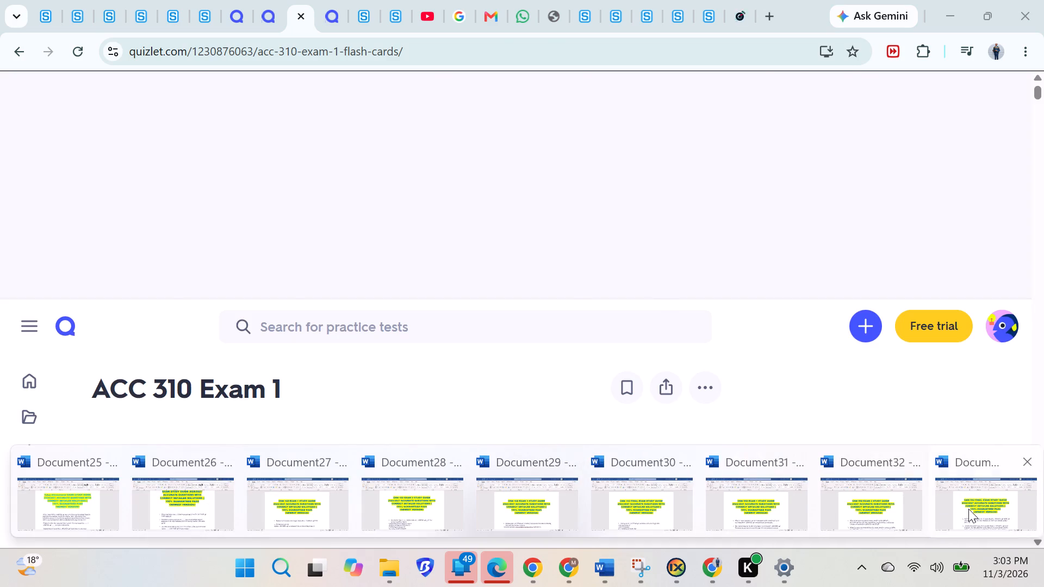
left_click(968, 509)
left_click(19, 40)
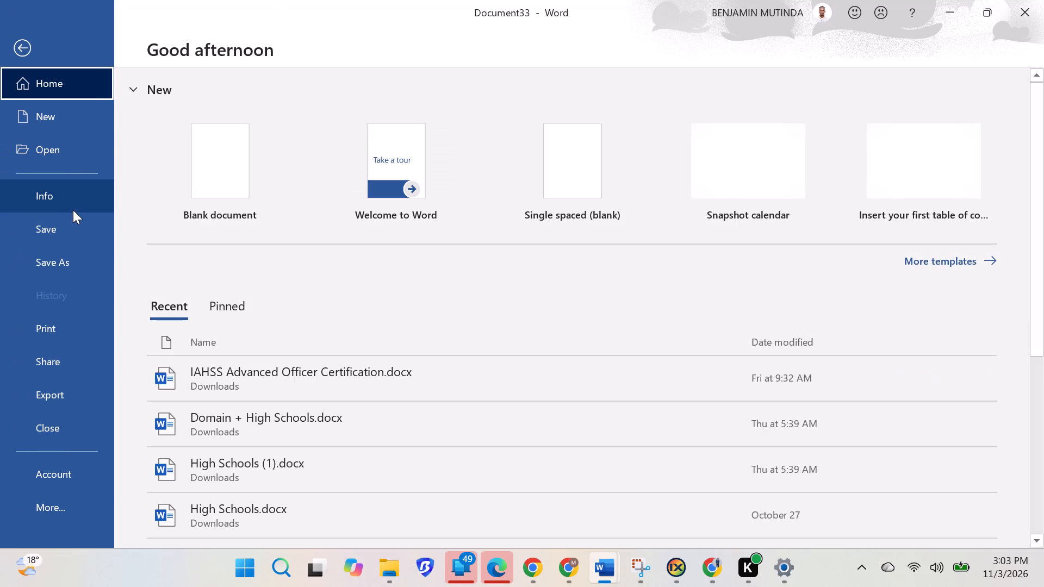
left_click(52, 120)
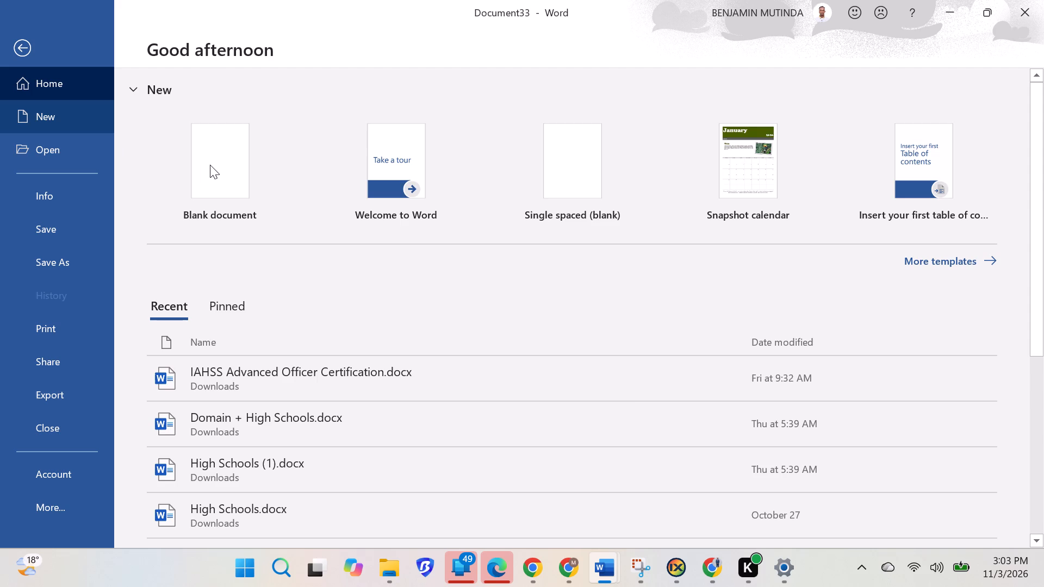
left_click(210, 165)
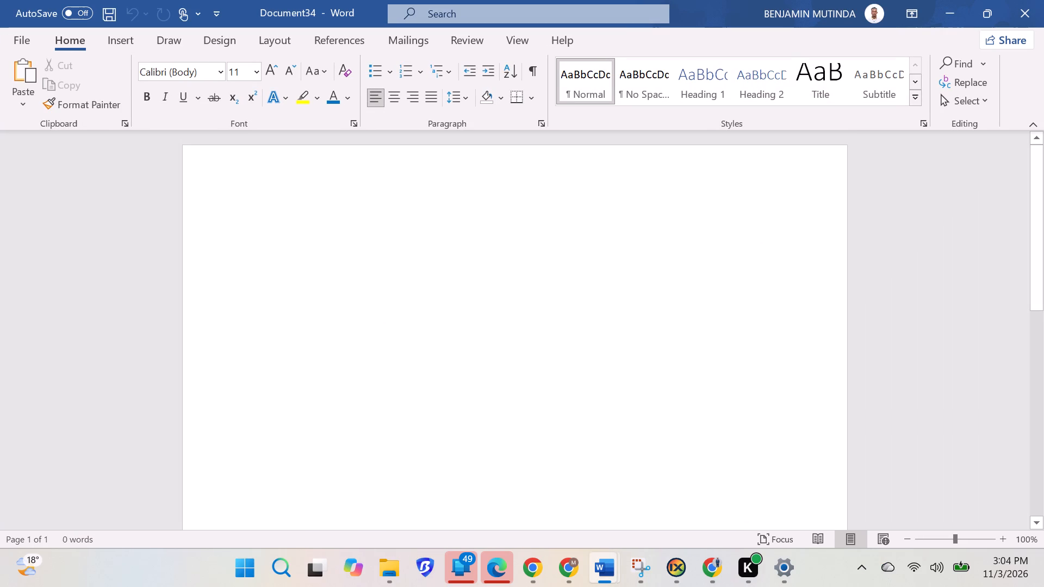
key("Return")
key("Return")
key("Return")
key("Return")
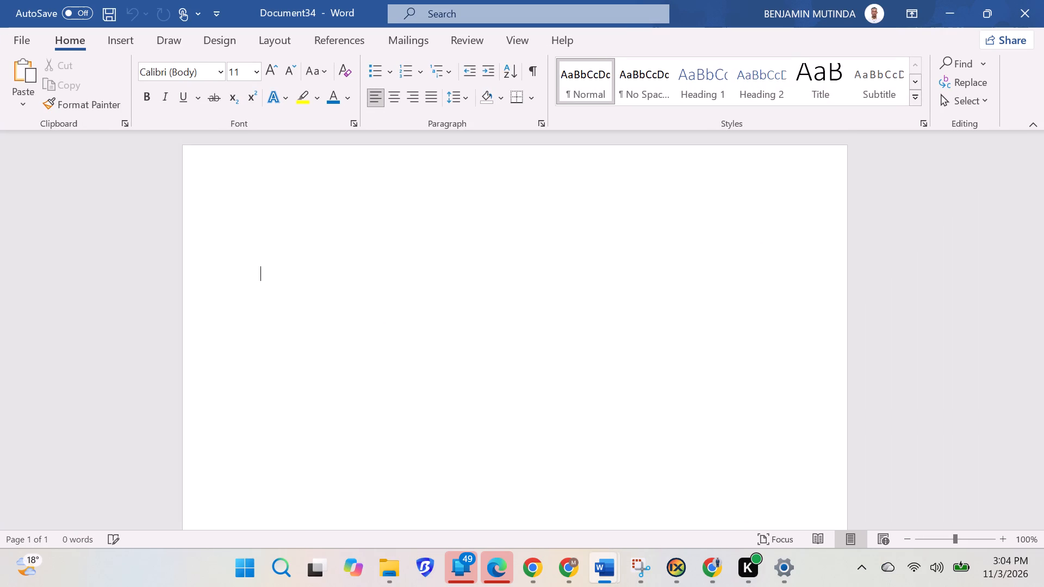
key("Return")
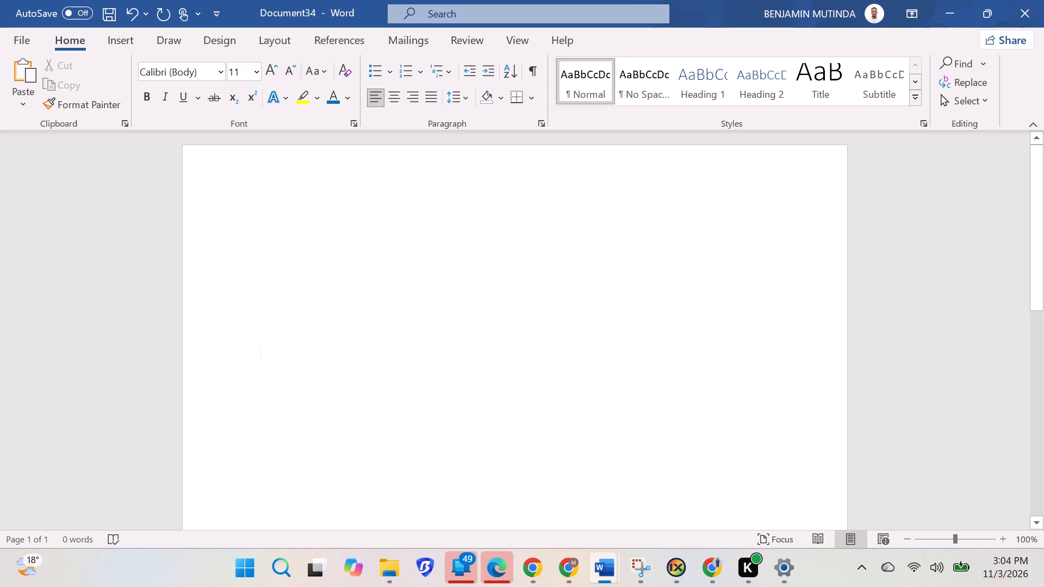
Export the "ACC 310 Exam 1" Quizlet set with custom separators "- ANSWER ✔" between term and definition and "\n\n" between rows, and copy the text.
left_click(538, 569)
left_click(716, 382)
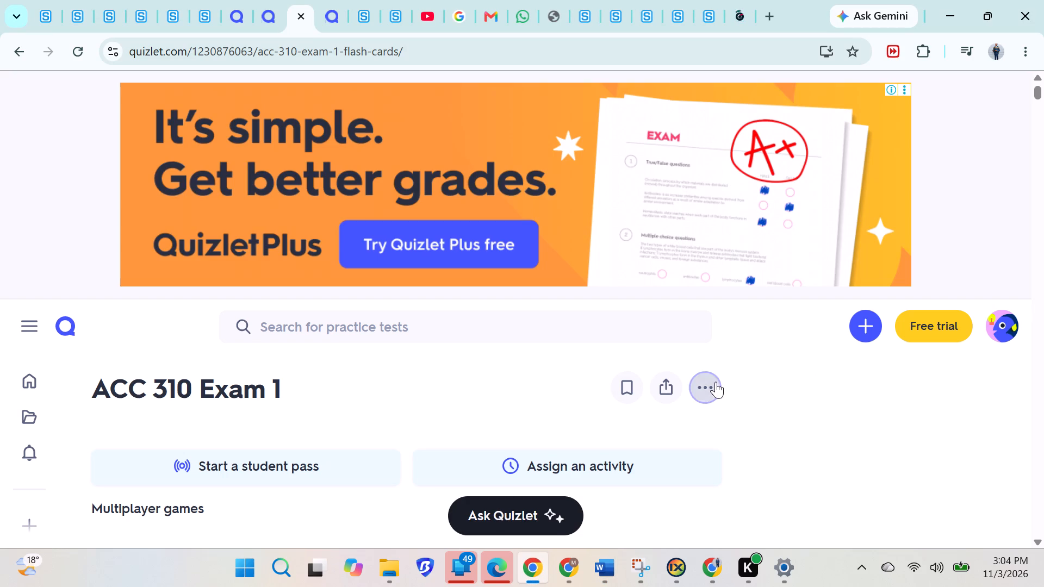
left_click(617, 302)
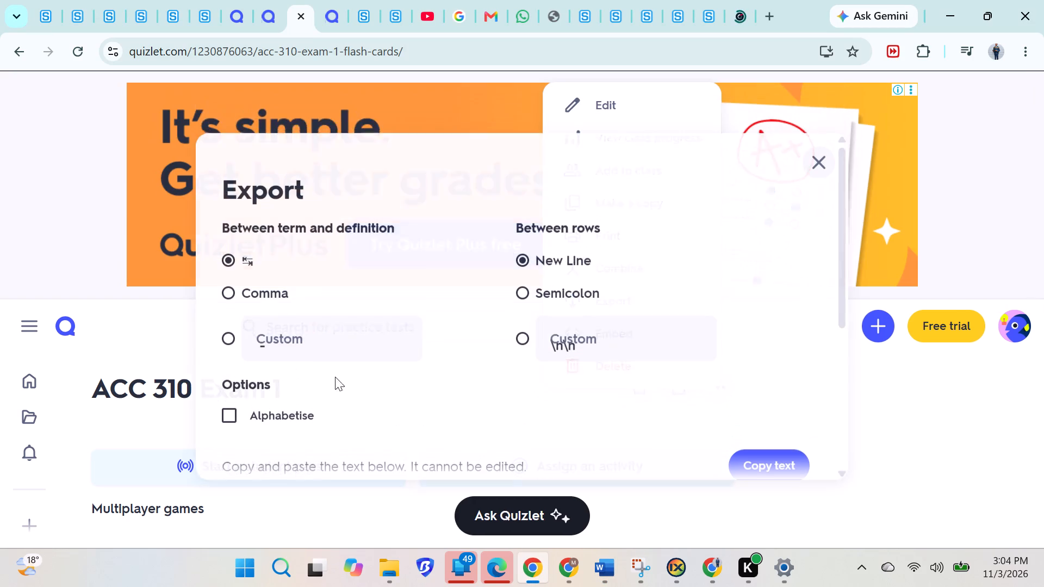
left_click(301, 350)
left_click(368, 379)
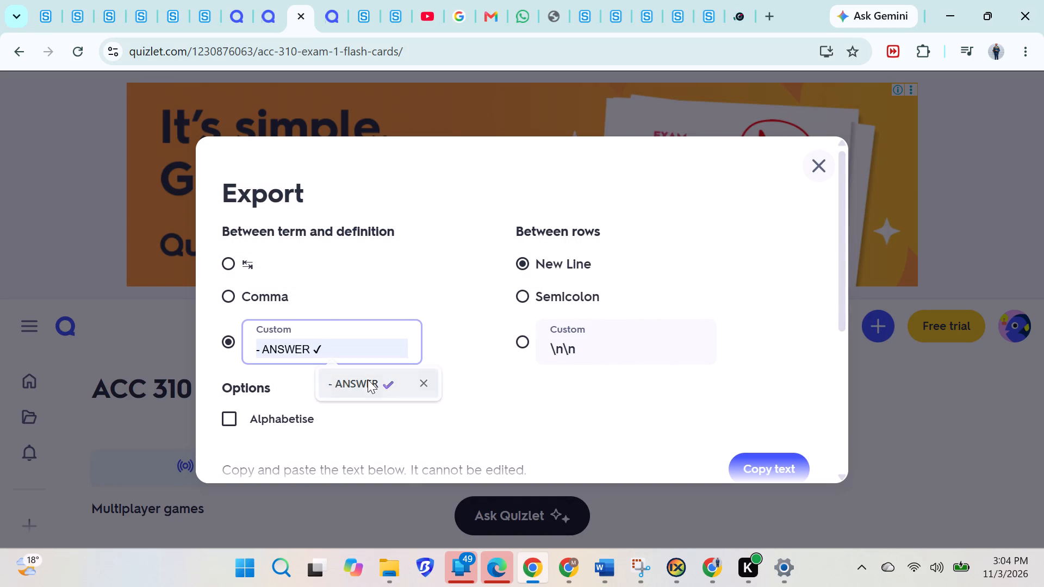
left_click(609, 341)
left_click(643, 379)
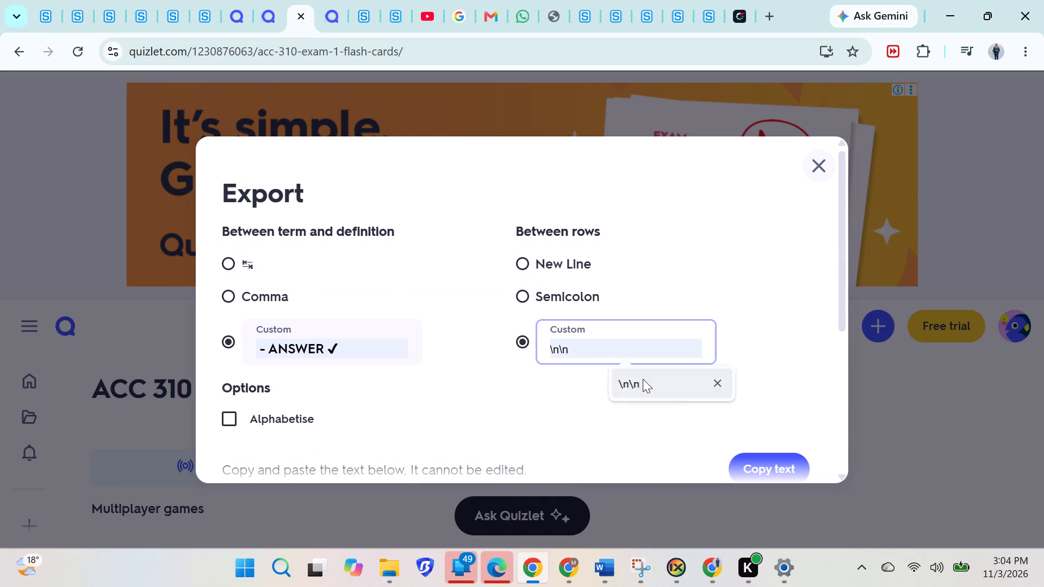
scroll(745, 339, "down", 2)
left_click(768, 317)
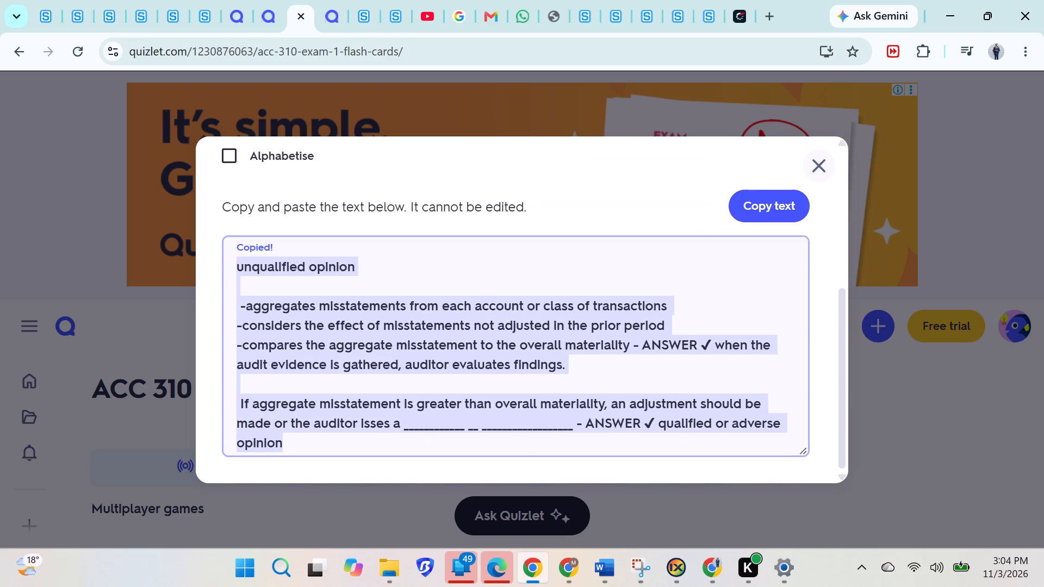
Paste the exported "ACC 310 Exam 1" text into the new Word document below the empty lines.
left_click(538, 575)
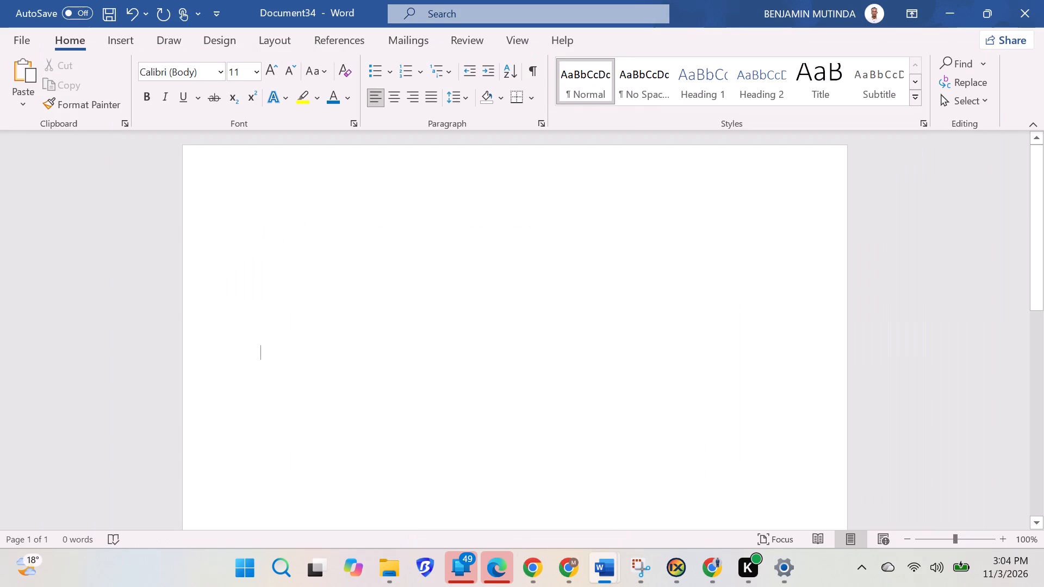
key("ctrl+v")
Export the "Acc 310 Exam 1" Quizlet set with custom separators "- ANSWER ✔" and "\n\n", and copy its text.
left_click(535, 582)
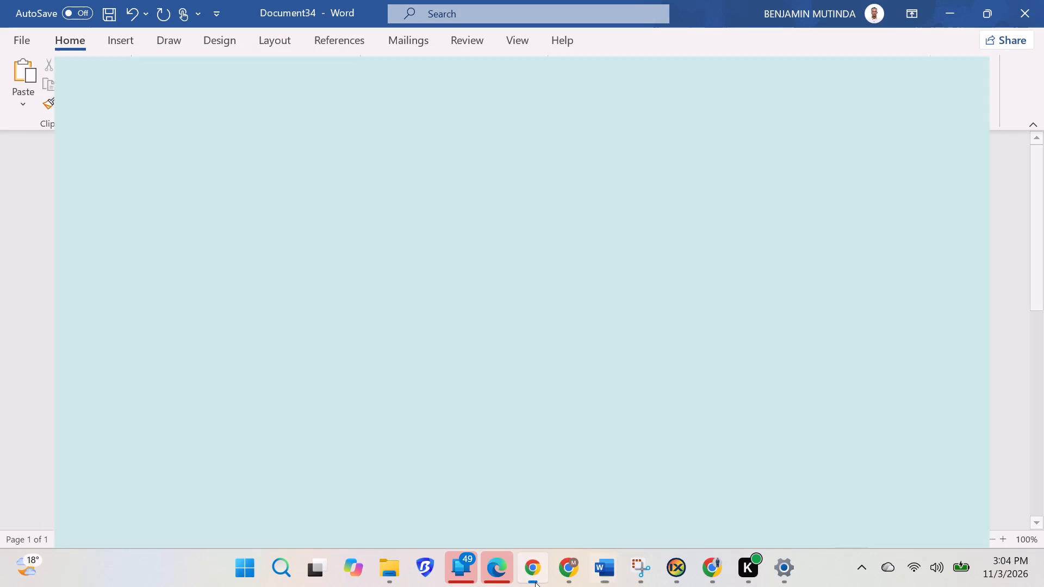
left_click(337, 0)
left_click(293, 0)
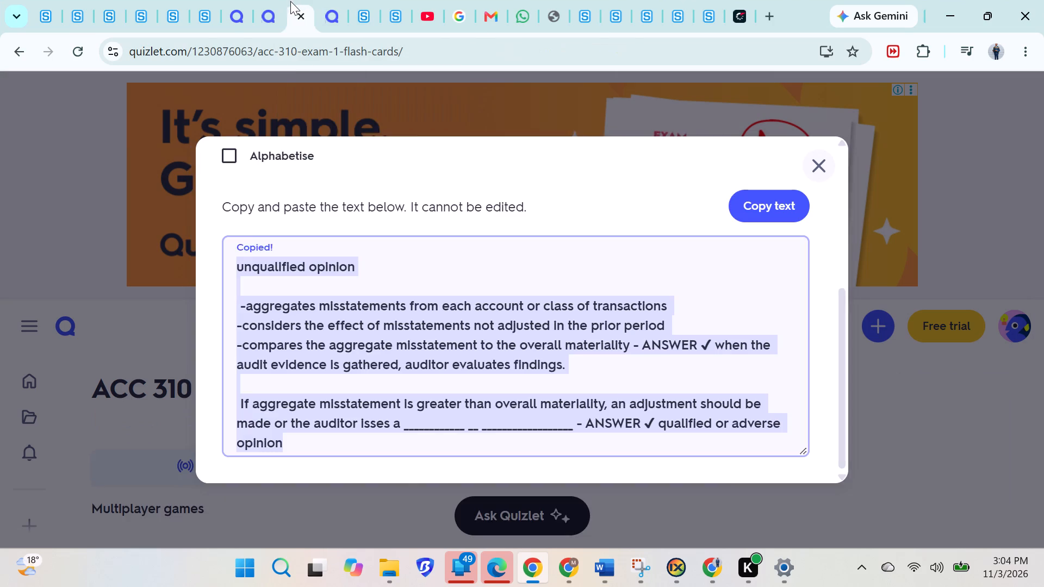
left_click(271, 0)
left_click(819, 158)
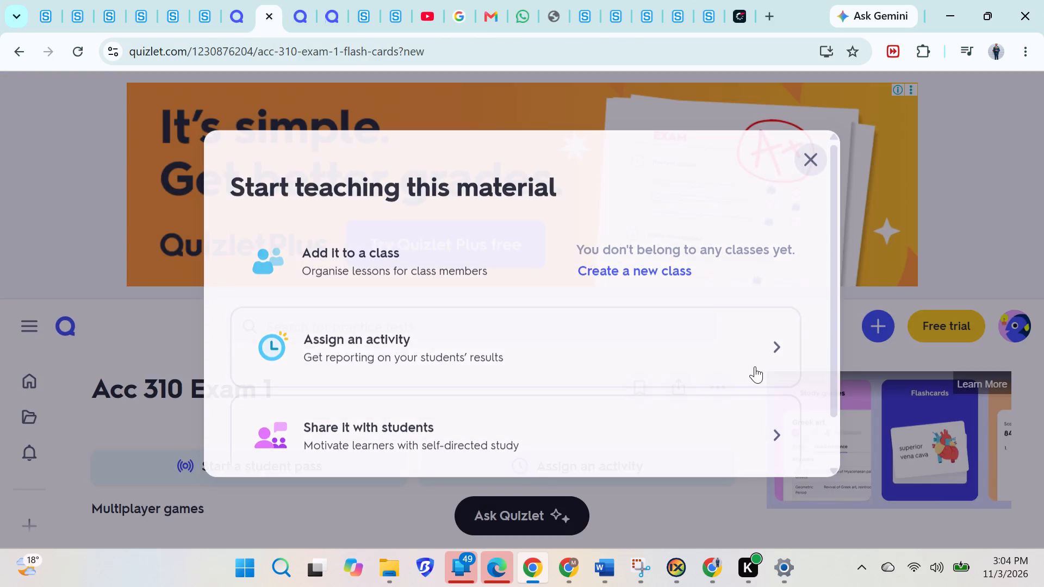
left_click(700, 367)
left_click(705, 379)
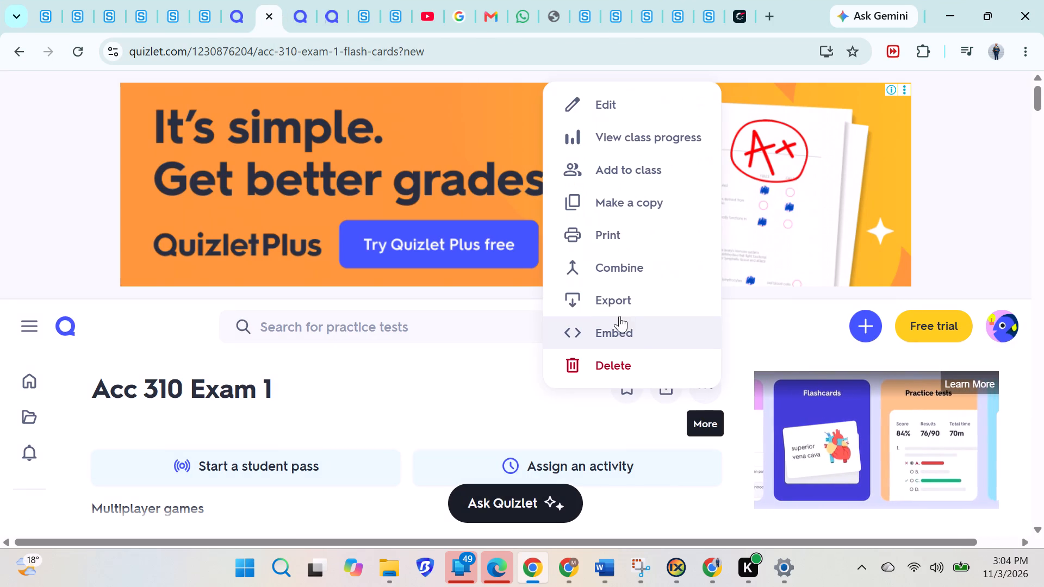
left_click(612, 304)
left_click(295, 351)
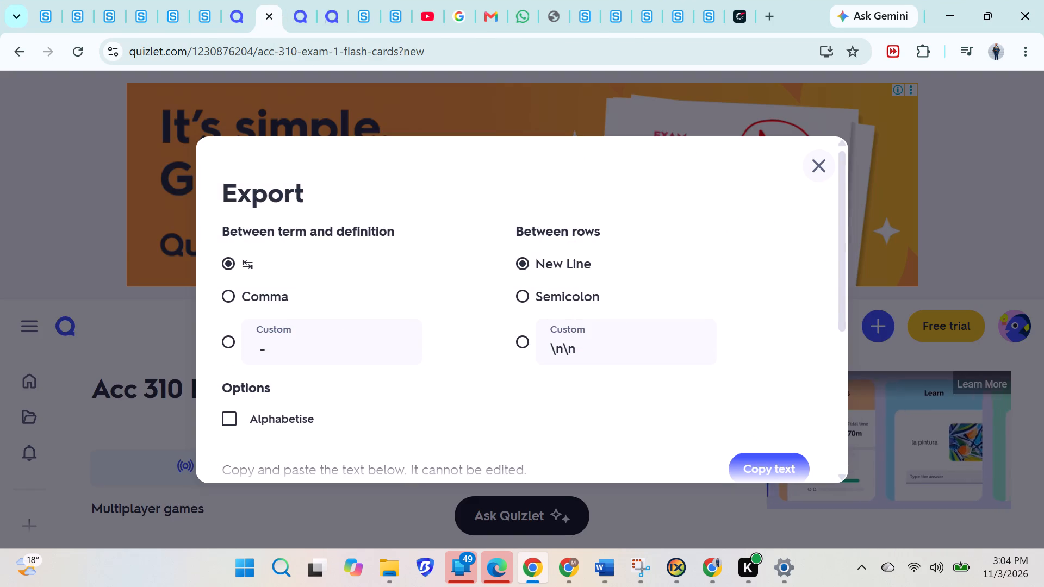
left_click(344, 383)
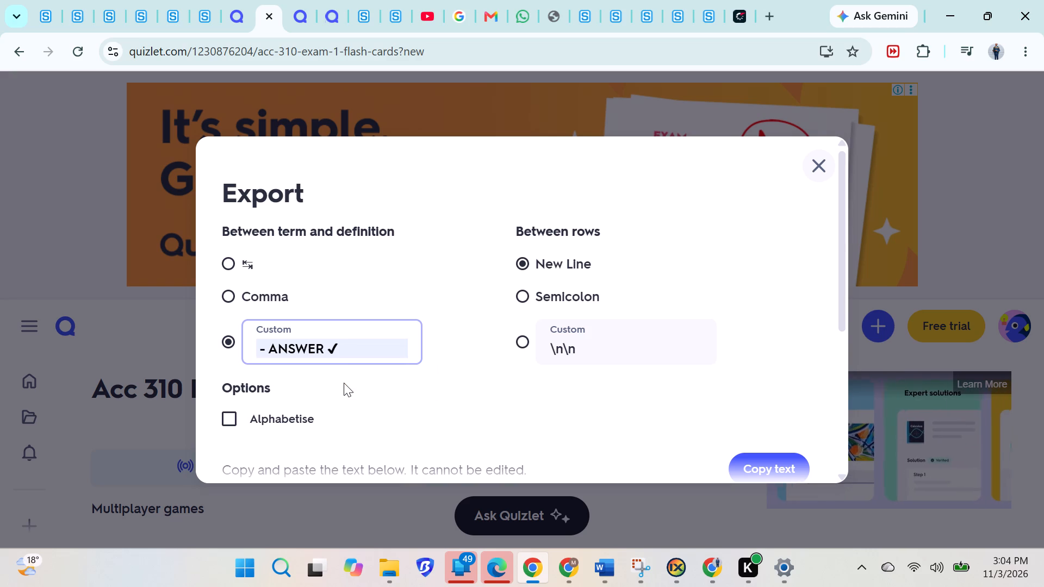
left_click(616, 346)
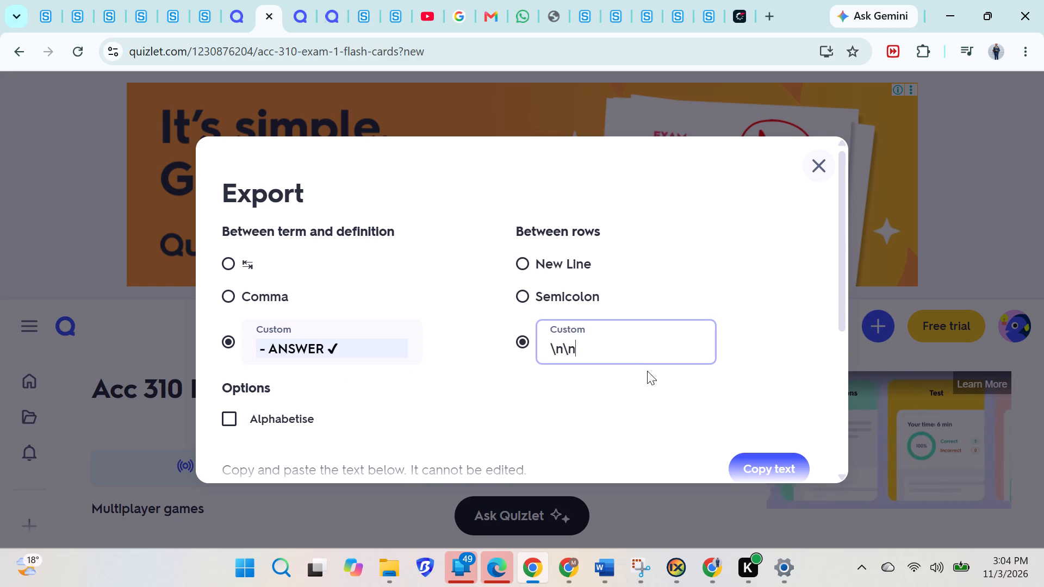
left_click(651, 386)
scroll(682, 269, "down", 2)
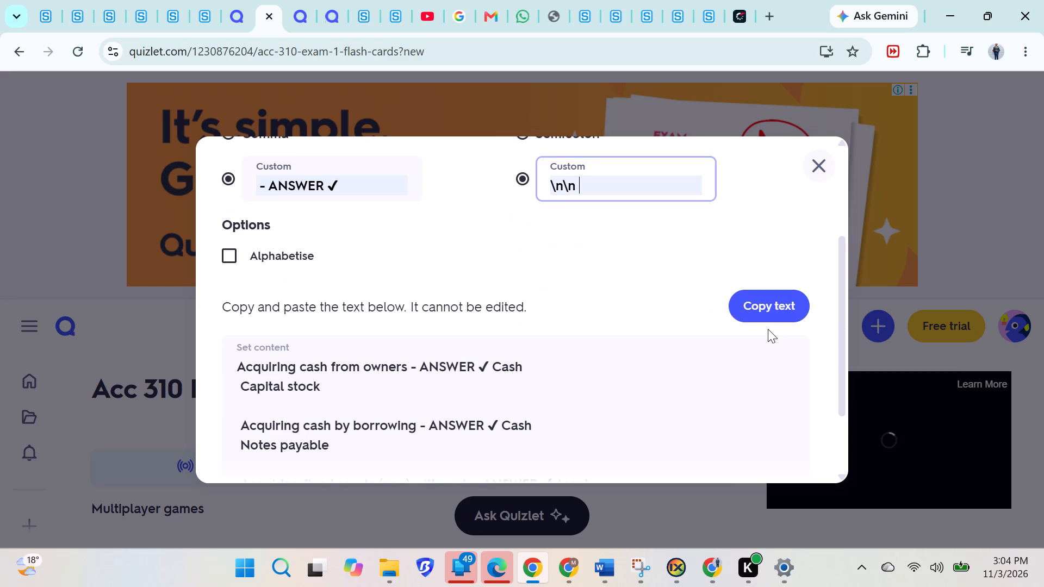
left_click(770, 305)
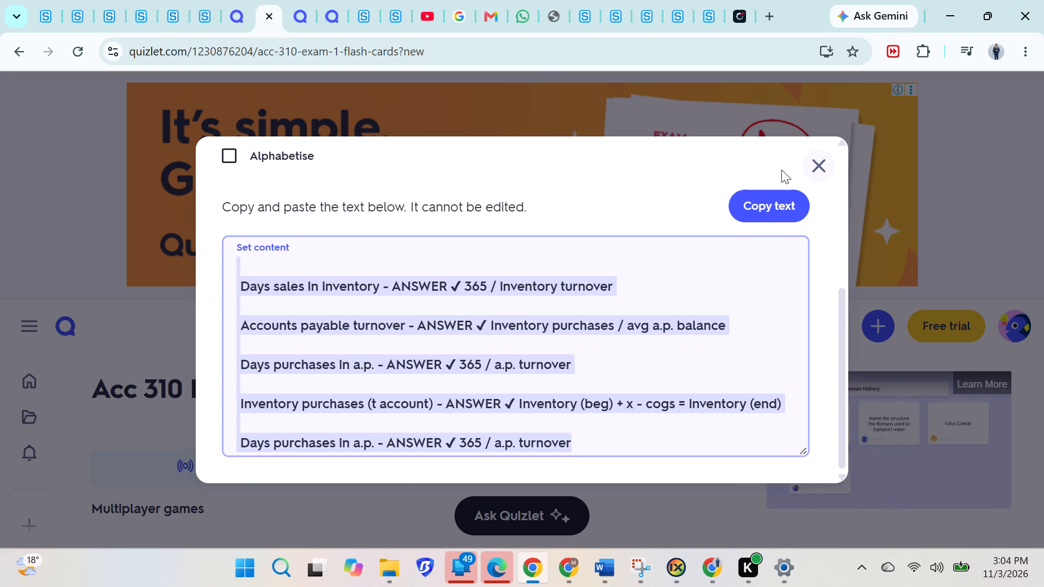
left_click(303, 0)
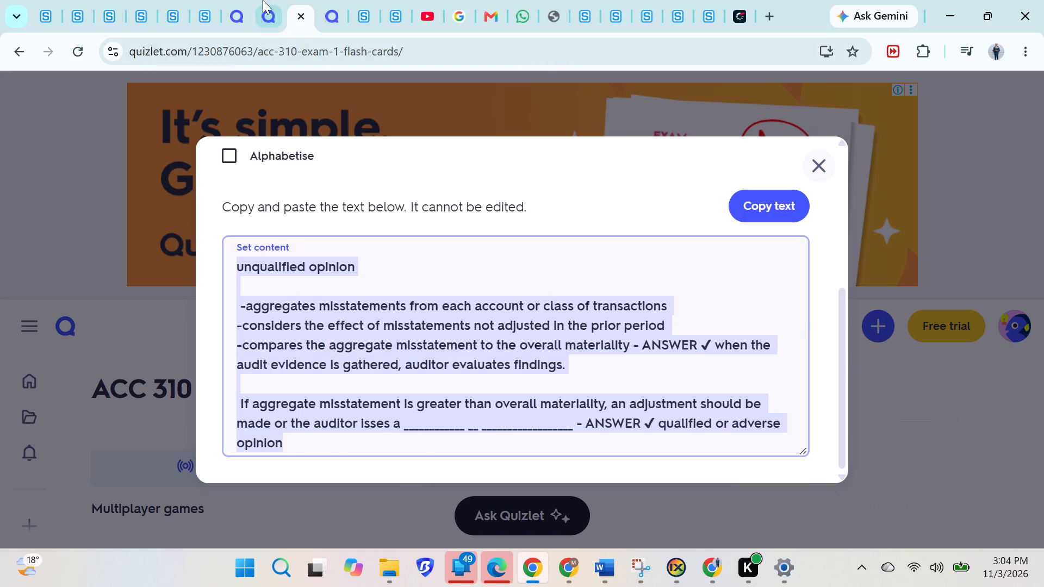
left_click(260, 0)
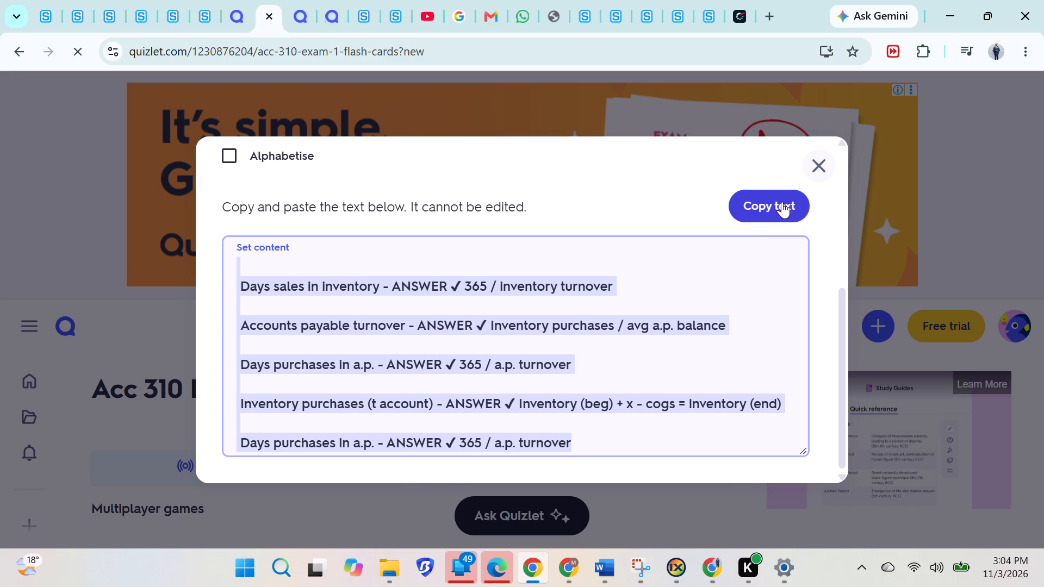
left_click(781, 202)
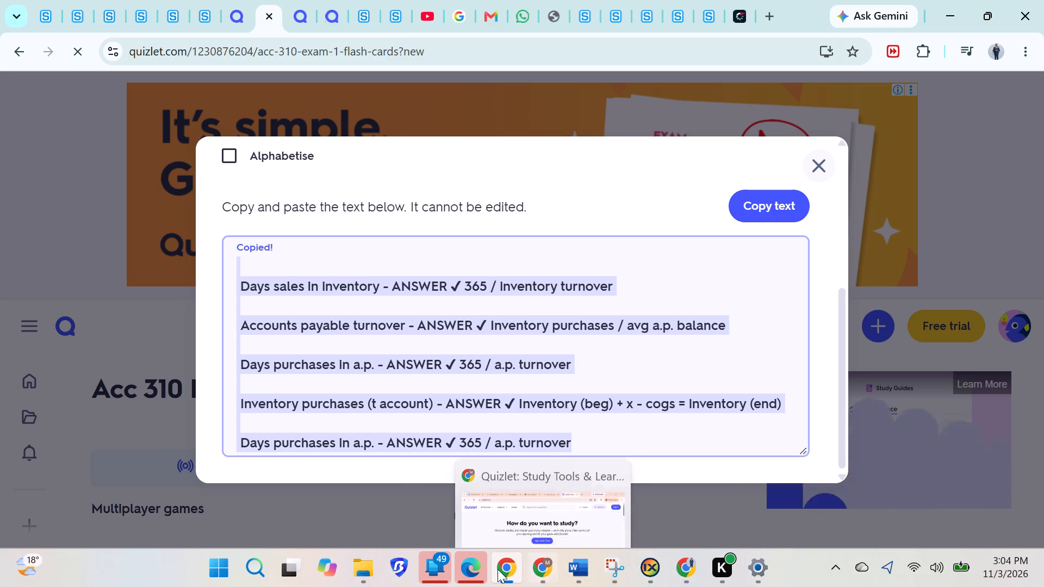
Paste the exported "Acc 310 Exam 1" text into the Word document, two lines below the answer "supervise, review, evaluate, and test".
left_click(502, 571)
left_click_drag(1043, 273, 1043, 248)
scroll(1042, 248, "up", 15)
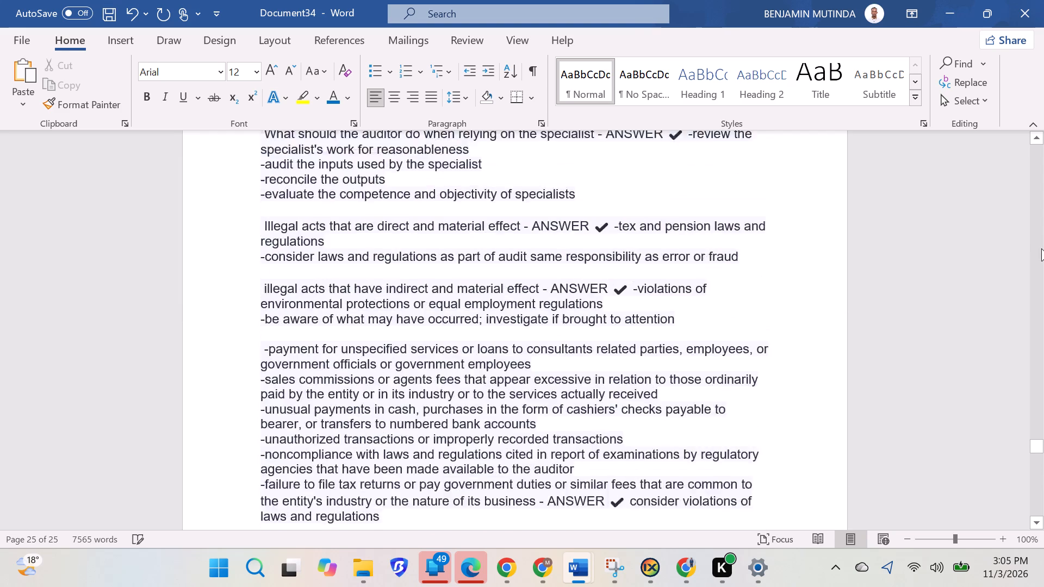
scroll(1041, 248, "up", 20)
scroll(1041, 248, "up", 20)
scroll(1041, 248, "up", 2)
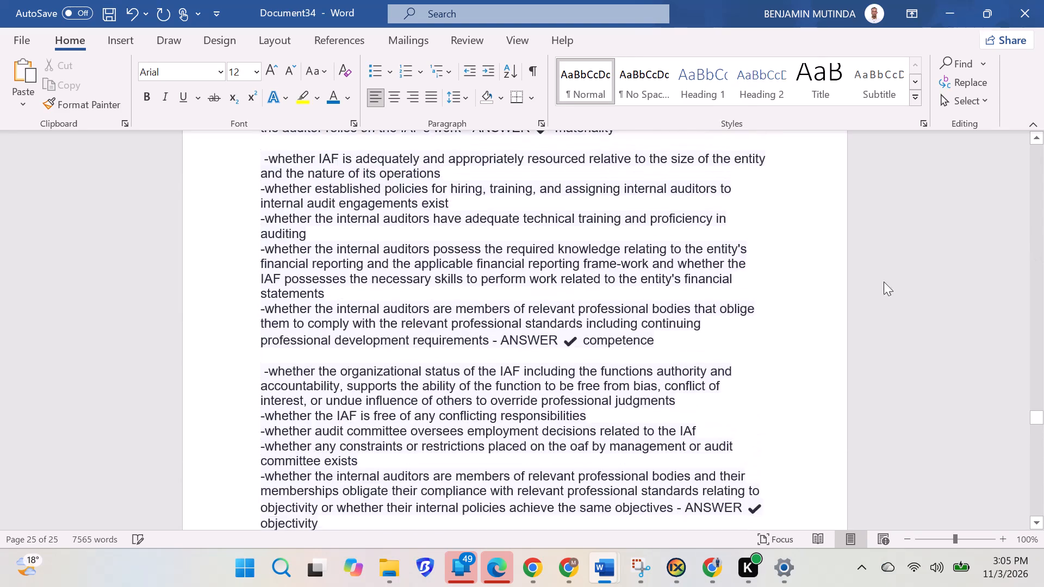
scroll(575, 286, "up", 5)
left_click(471, 302)
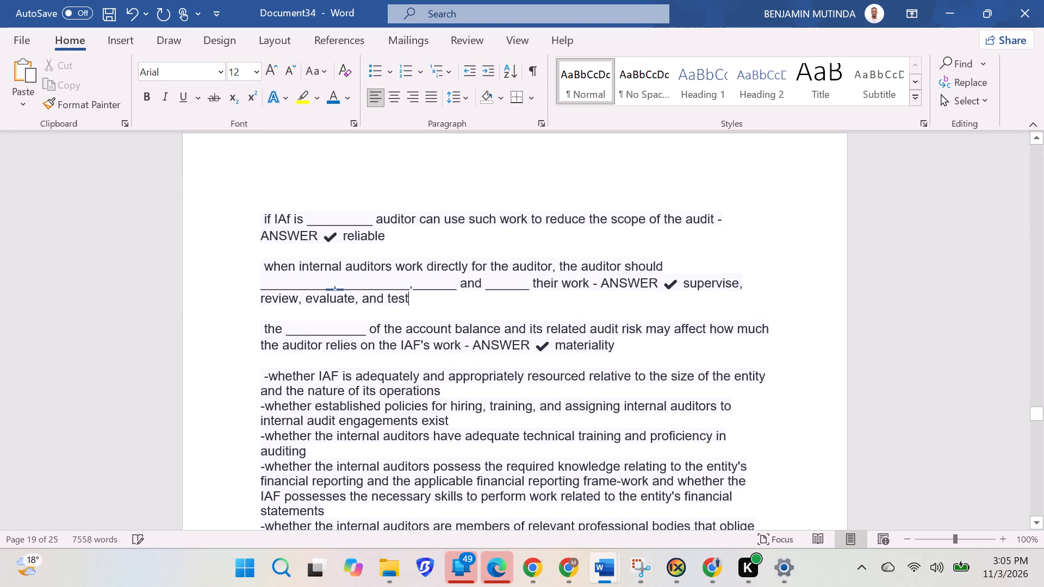
key("Return")
key("Return")
key("ctrl+v")
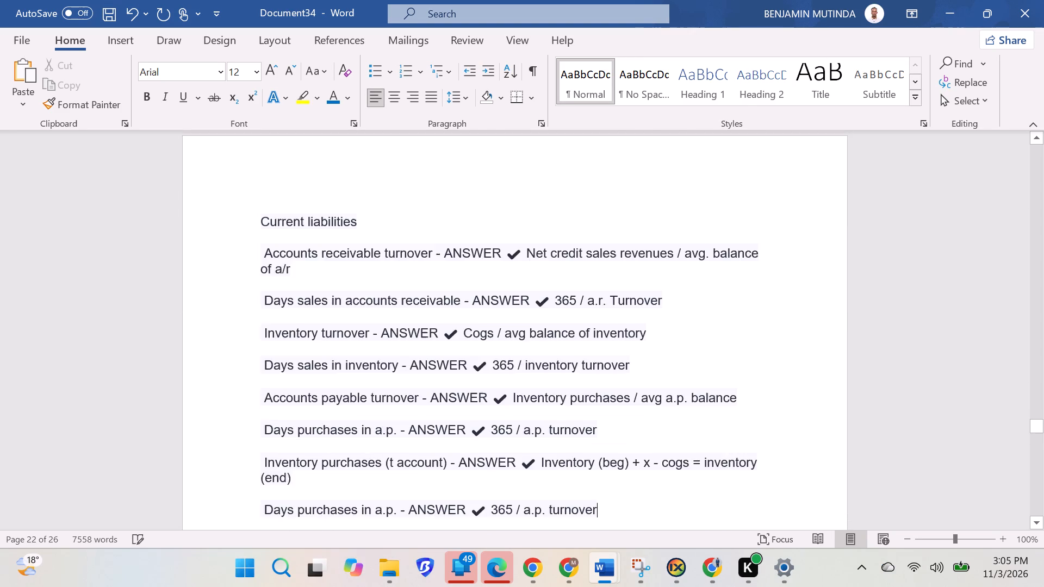
Copy and remove everything from the "Creating financial statements from the trial balance" entry through the end of the Word document.
scroll(351, 336, "up", 17)
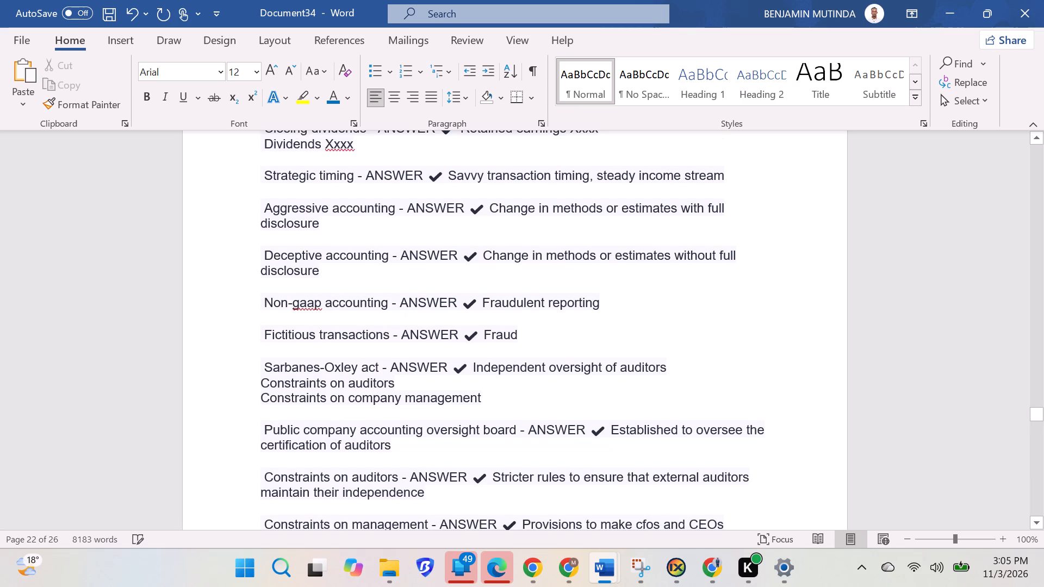
scroll(265, 188, "up", 12)
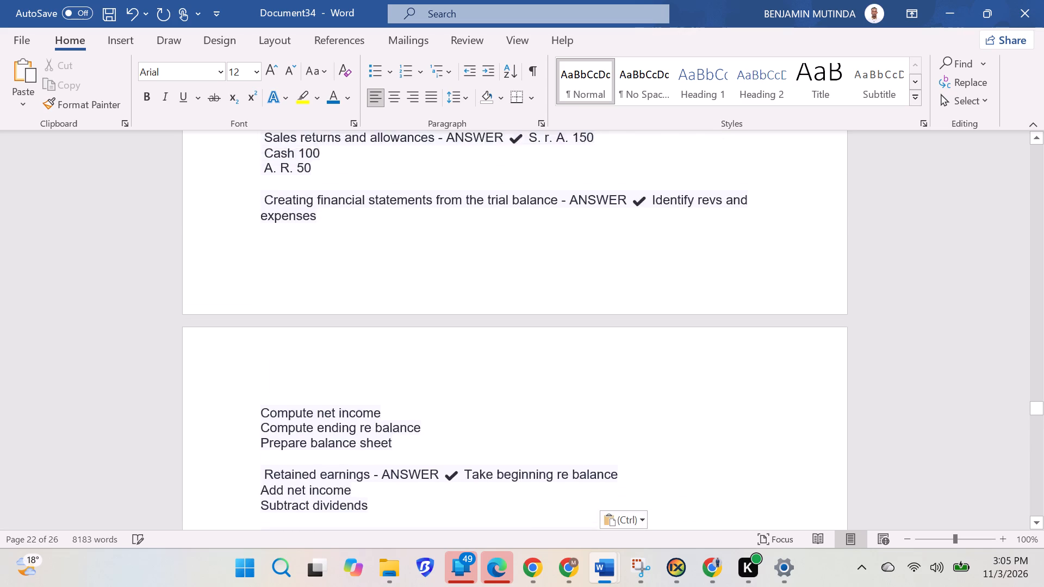
left_click_drag(258, 261, 471, 586)
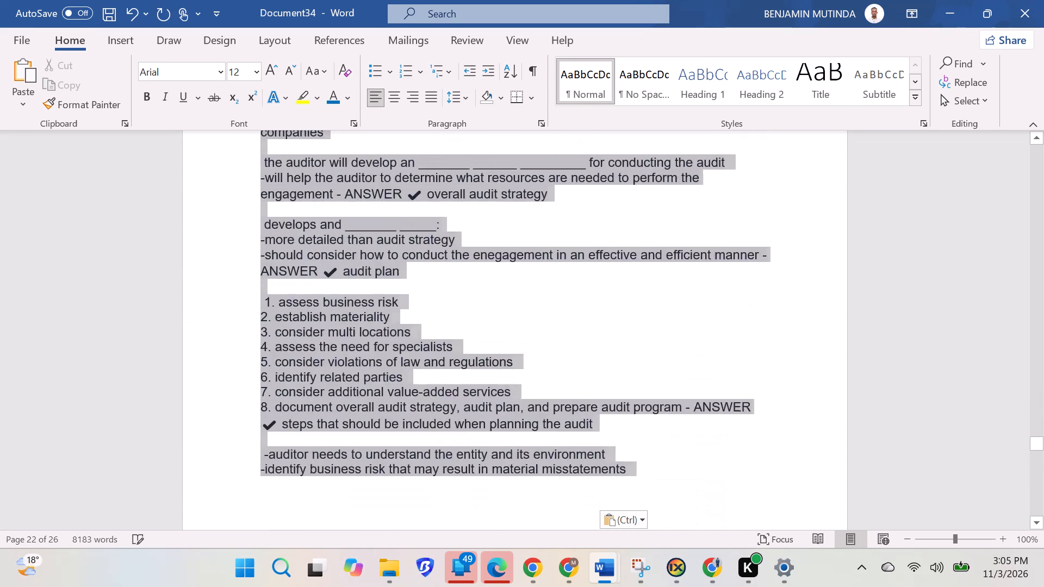
left_click_drag(471, 586, 483, 586)
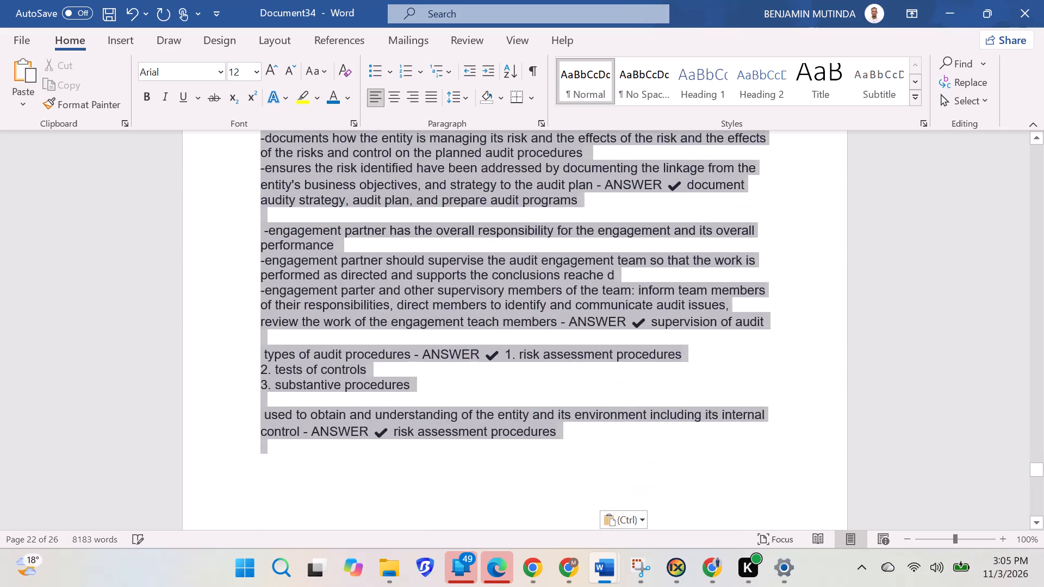
left_click_drag(483, 586, 488, 586)
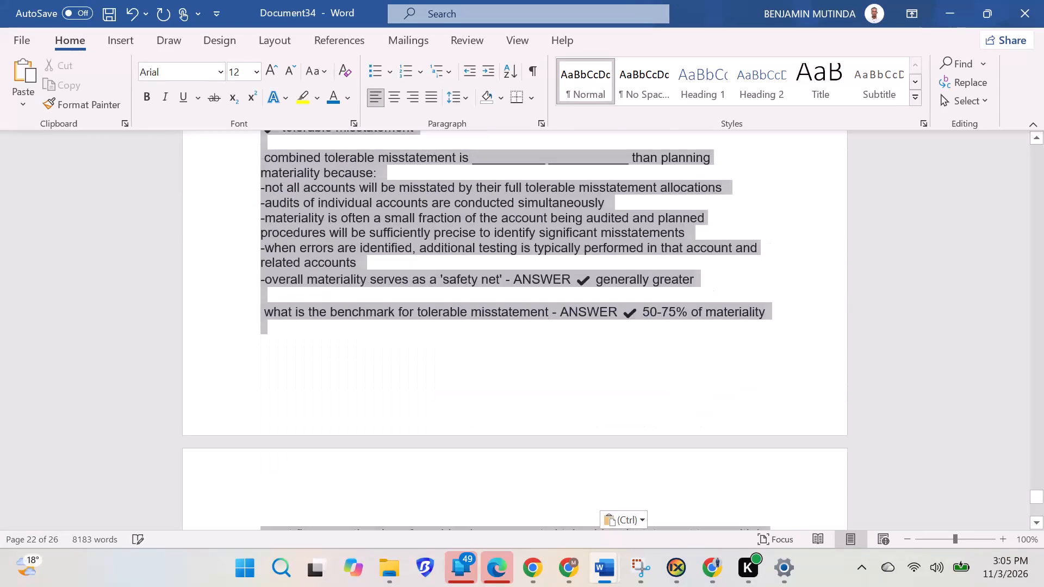
left_click_drag(488, 586, 611, 334)
key("ctrl+c")
key("ctrl+c")
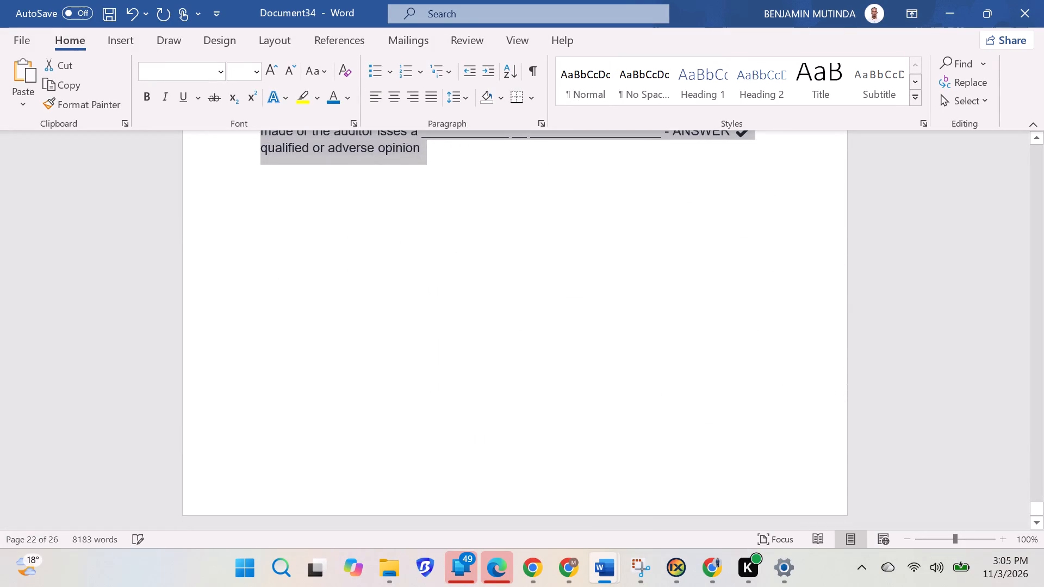
key("ctrl+c")
key("ctrl+c")
key("ctrl+c")
key("ctrl+c")
key("ctrl+c")
key("ctrl+c")
key("BackSpace")
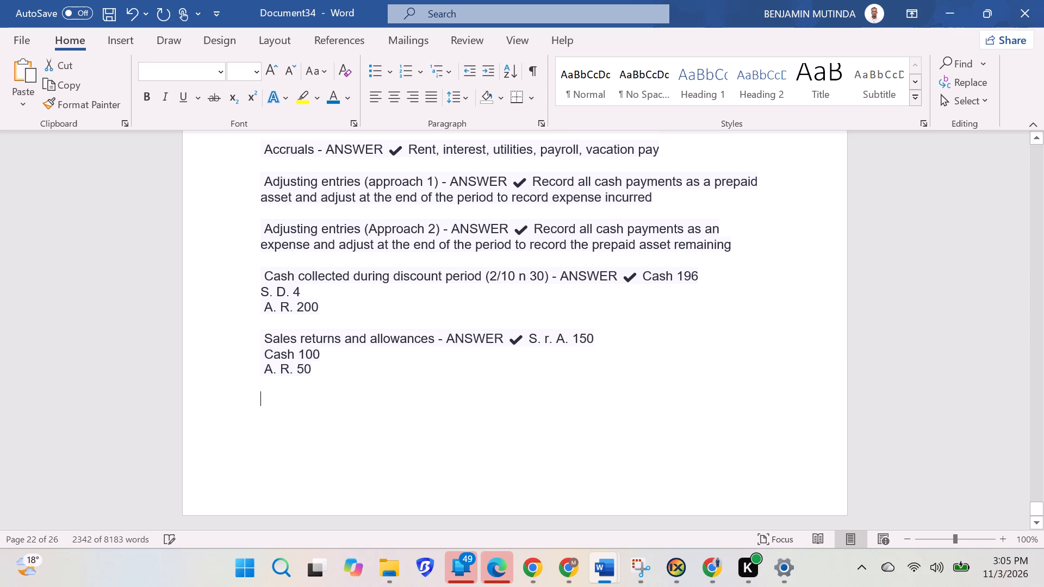
Paste the copied block below the "-reputable" answer to "What should audit services be?", separated by an empty line, and trim the spacing after it.
left_click_drag(1043, 241, 1043, 221)
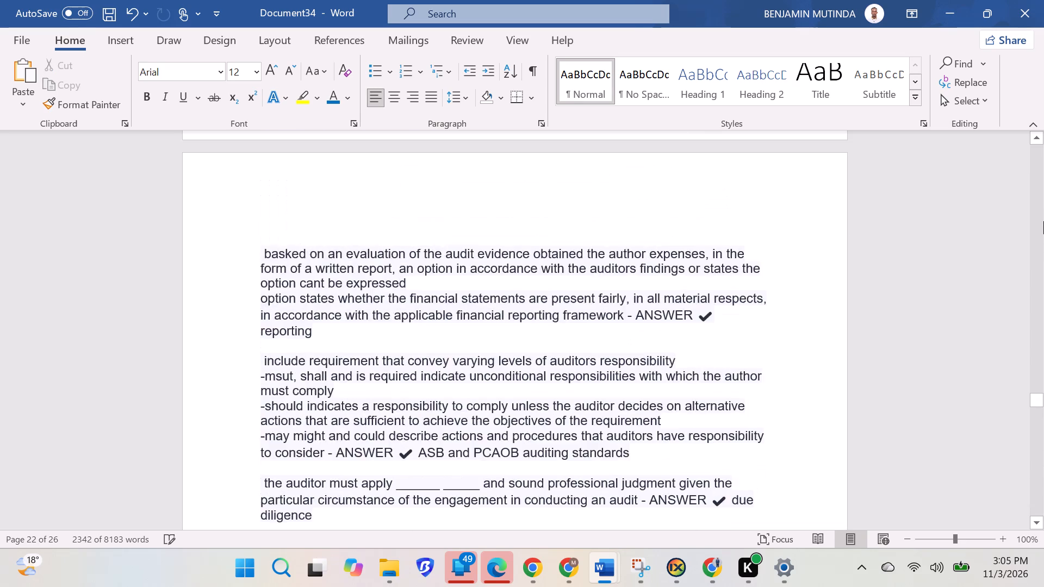
left_click_drag(1043, 221, 1043, 213)
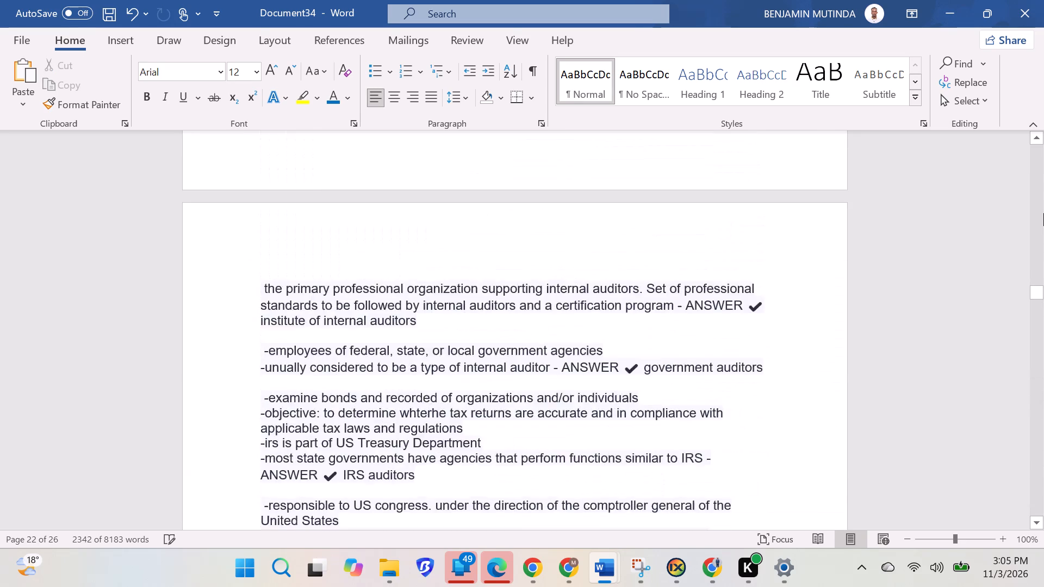
left_click_drag(1043, 213, 1036, 154)
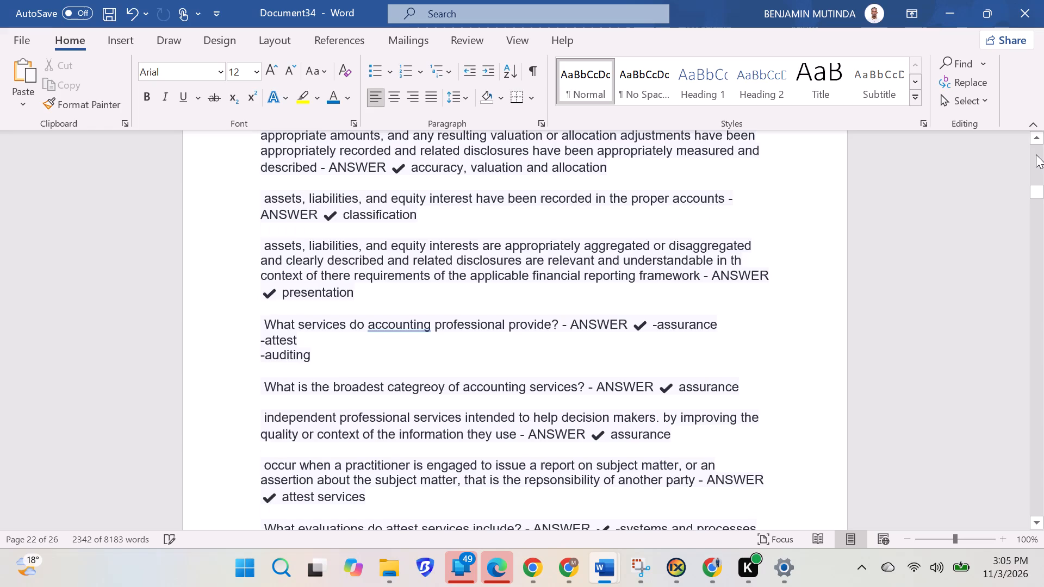
left_click_drag(1036, 154, 1036, 141)
scroll(565, 238, "down", 15)
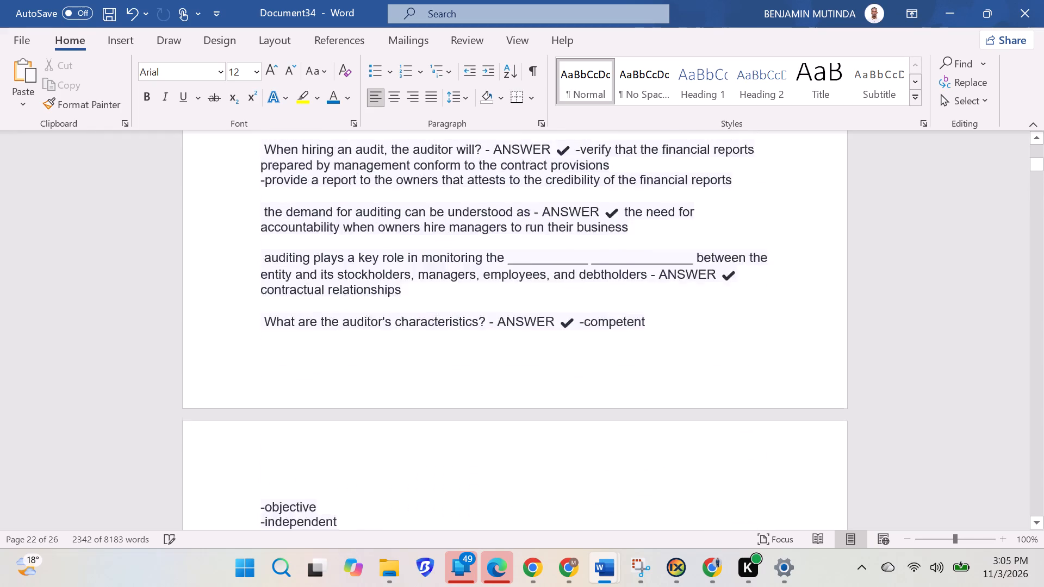
scroll(564, 246, "down", 6)
left_click(337, 420)
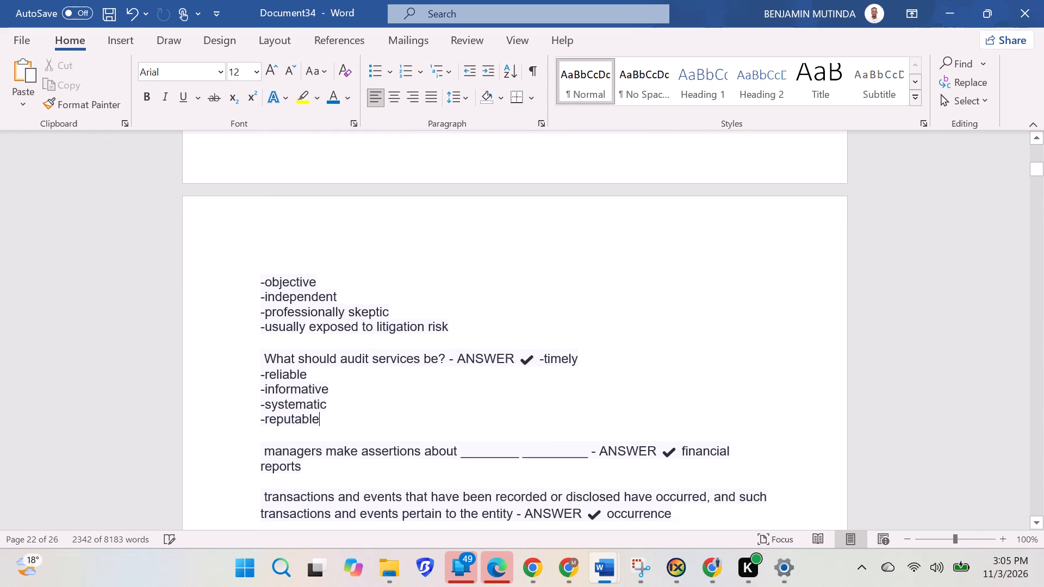
key("Return")
key("Return")
key("Return")
key("BackSpace")
key("ctrl+v")
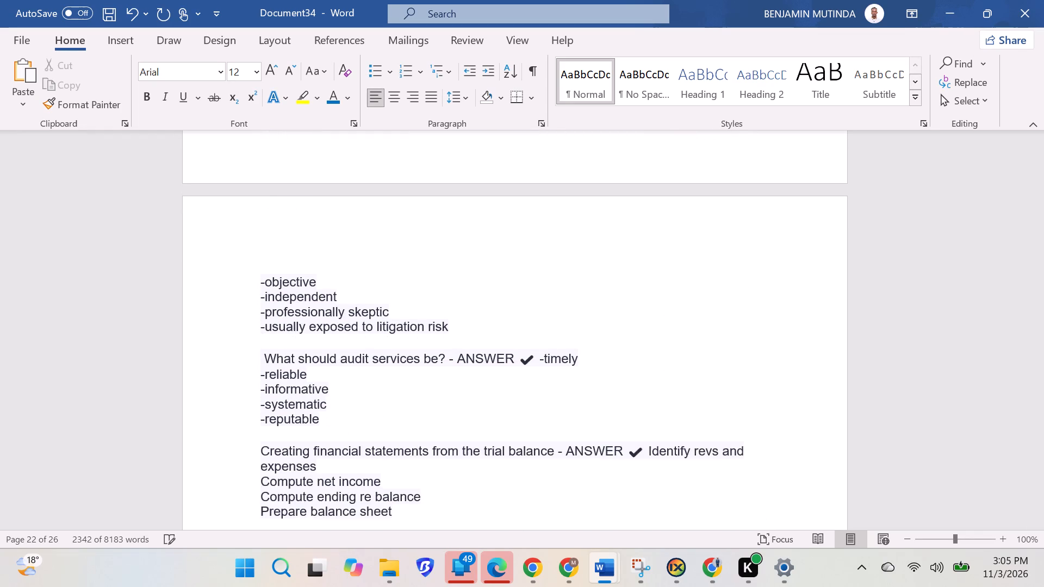
key("Delete")
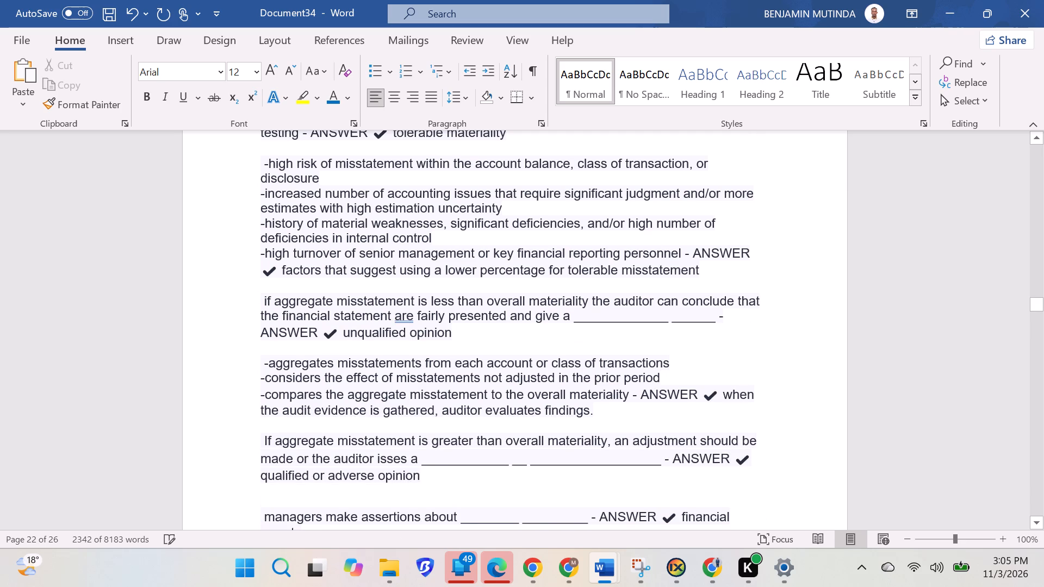
Switch to Chrome, close the previous set's preview in the Acc 310 search results, and open the 52-term "ACC 310 Exam 1" set for study.
left_click(531, 569)
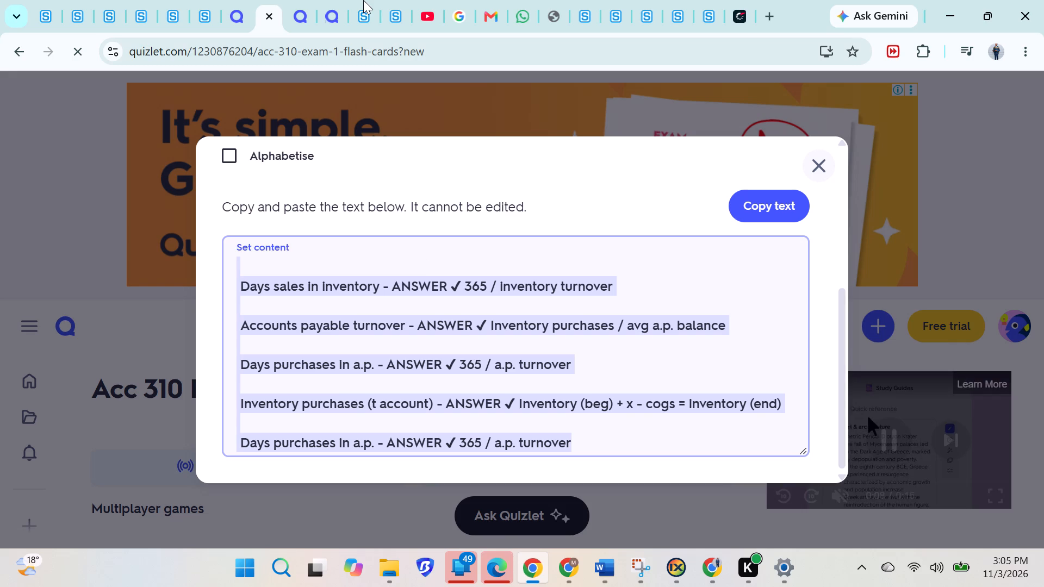
left_click(241, 0)
left_click(816, 167)
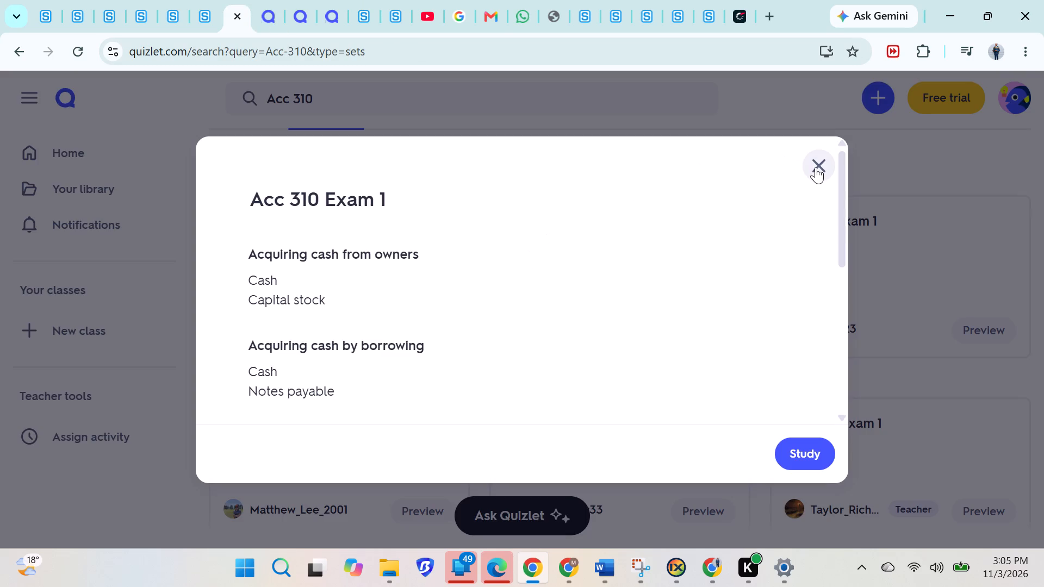
scroll(394, 274, "down", 2)
scroll(414, 313, "up", 1)
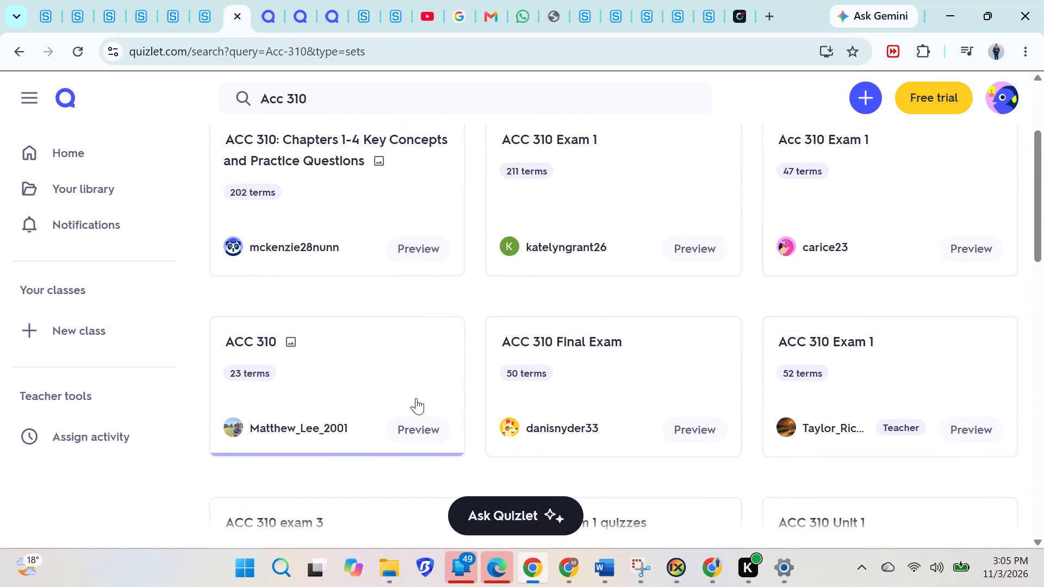
left_click(979, 428)
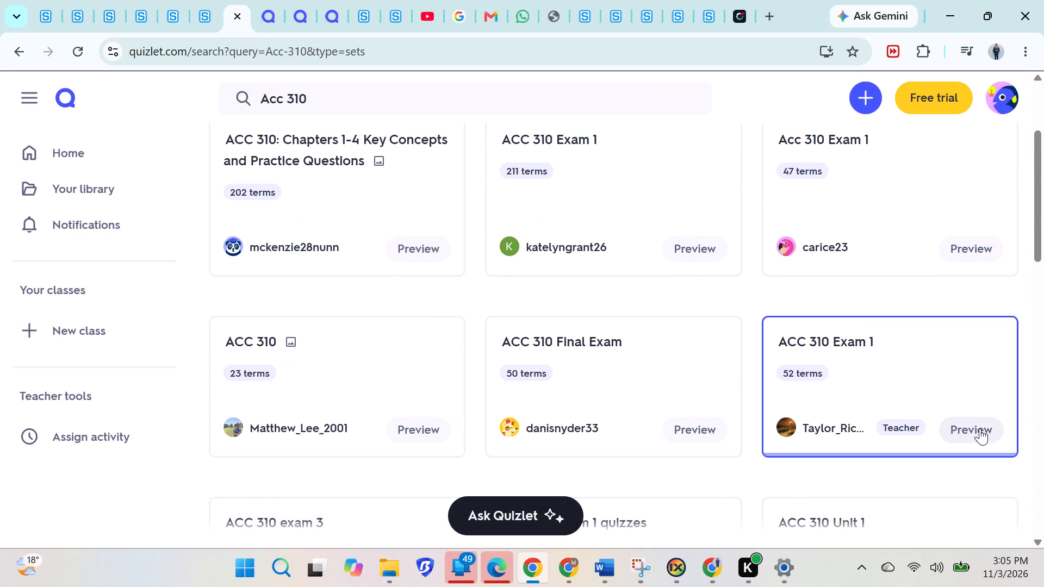
left_click(808, 448)
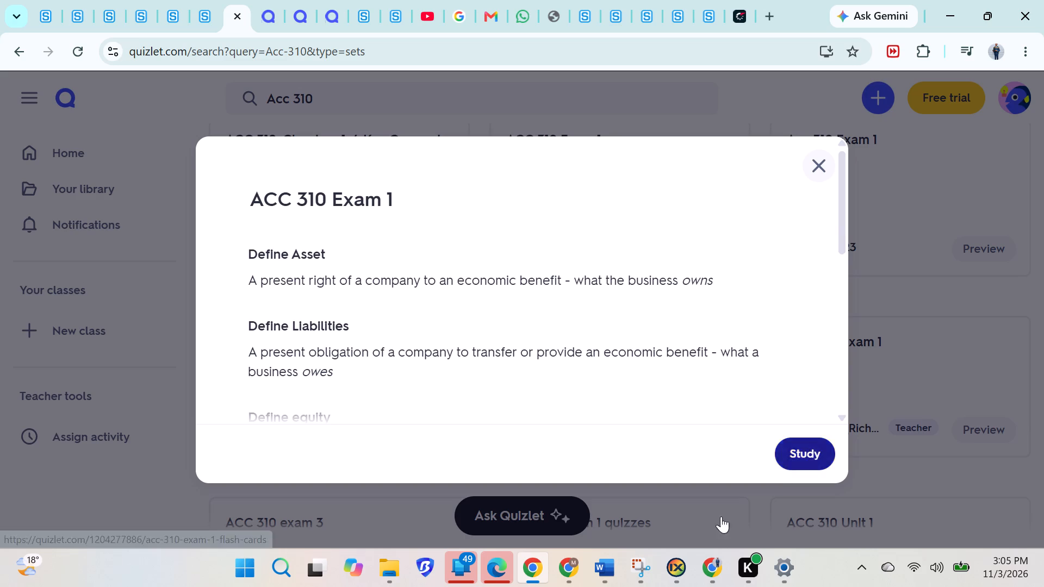
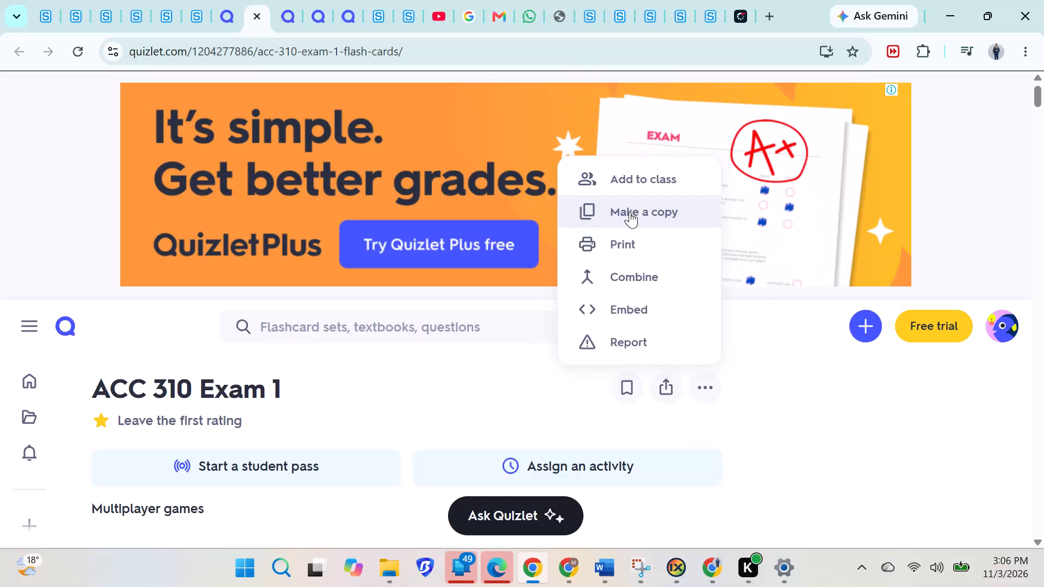
Return to the Acc 310 search results, close the open set preview, and open the 44-term "ACC 310 Exam #1 pt. 2" set for study.
left_click(231, 0)
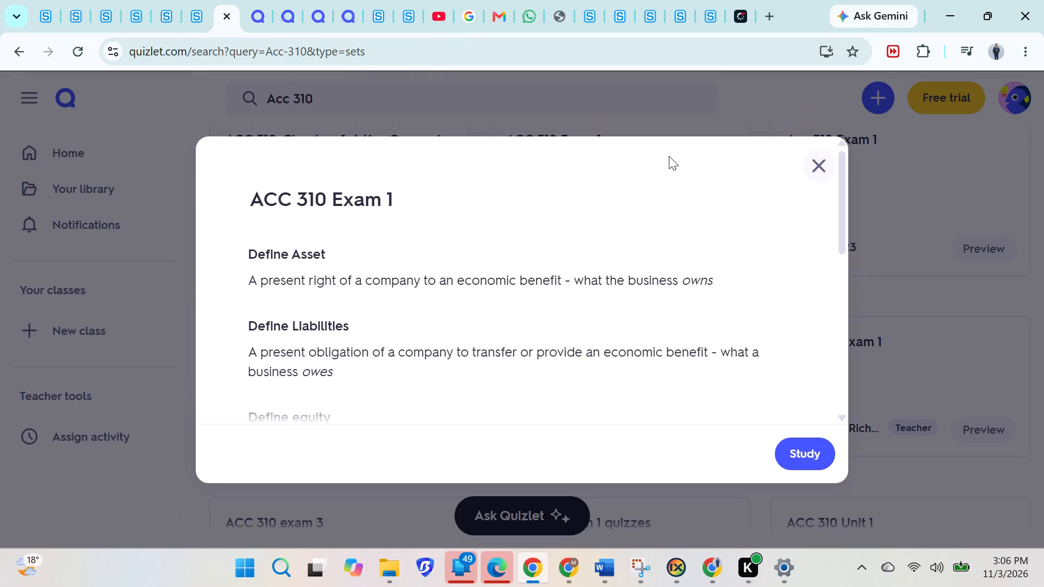
left_click(813, 161)
scroll(567, 287, "down", 3)
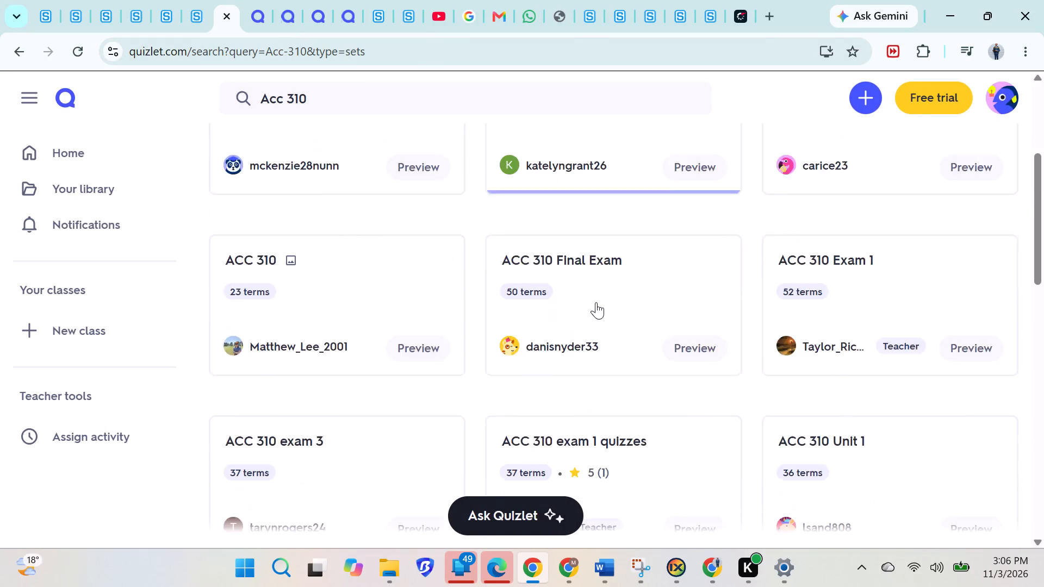
scroll(596, 302, "down", 2)
scroll(639, 330, "down", 1)
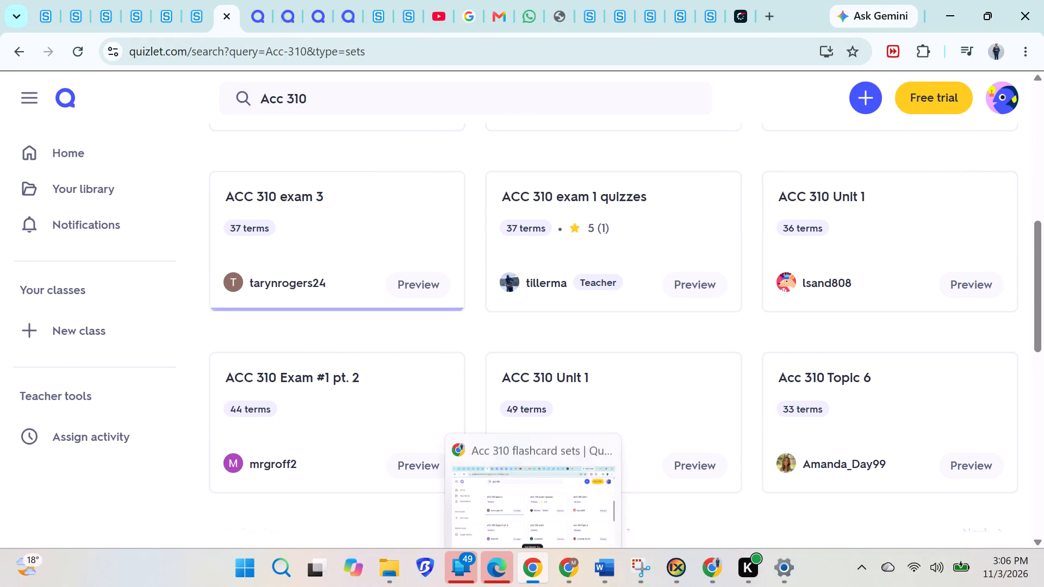
left_click(191, 23)
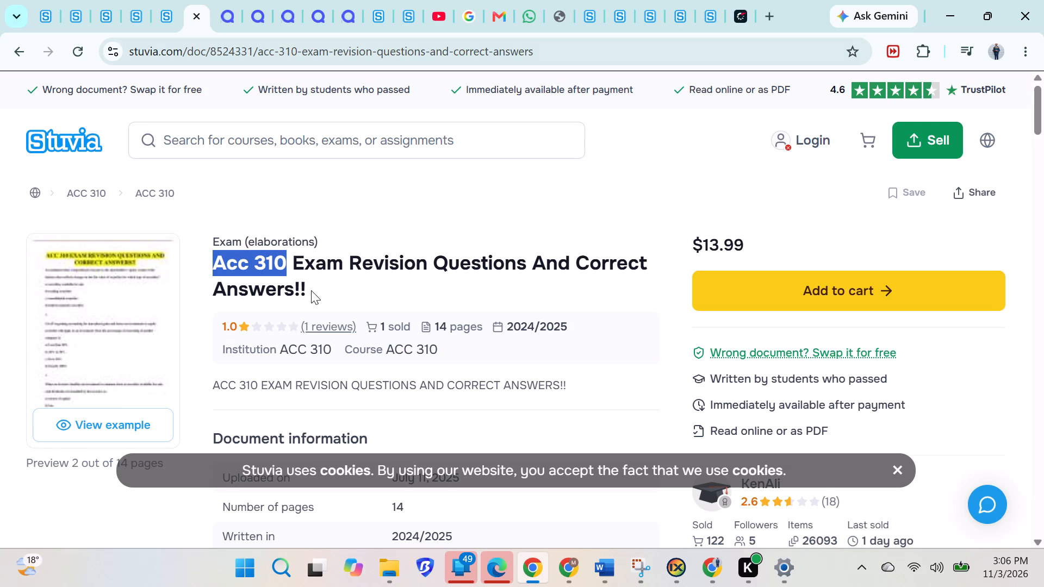
left_click(227, 29)
scroll(478, 342, "down", 2)
left_click(421, 302)
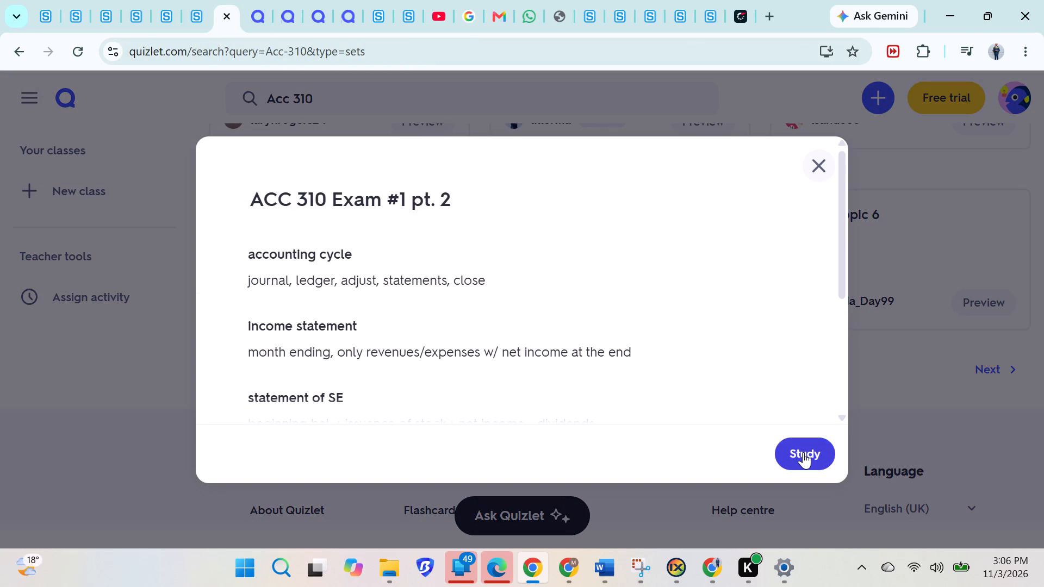
left_click(804, 445)
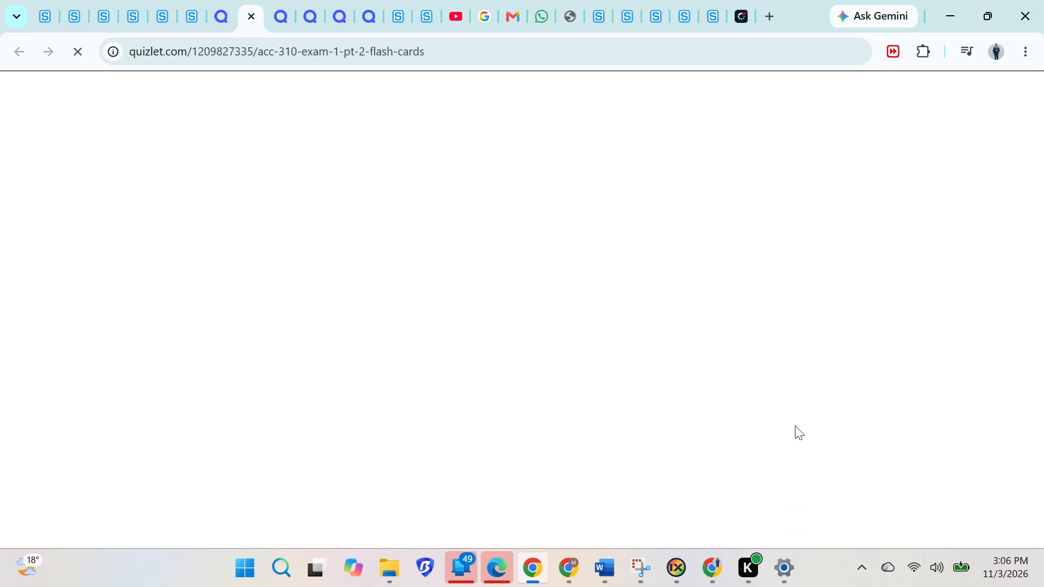
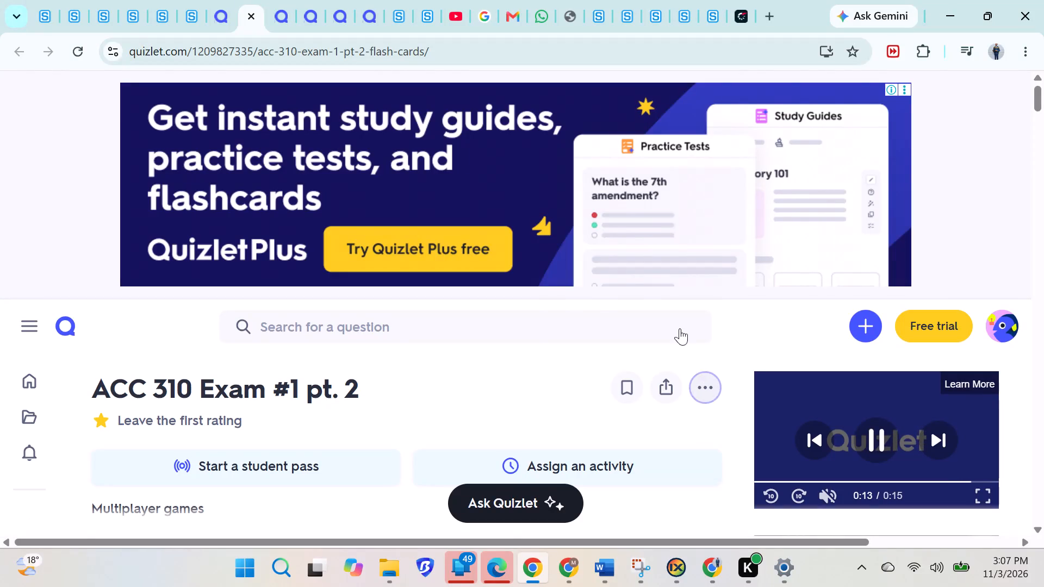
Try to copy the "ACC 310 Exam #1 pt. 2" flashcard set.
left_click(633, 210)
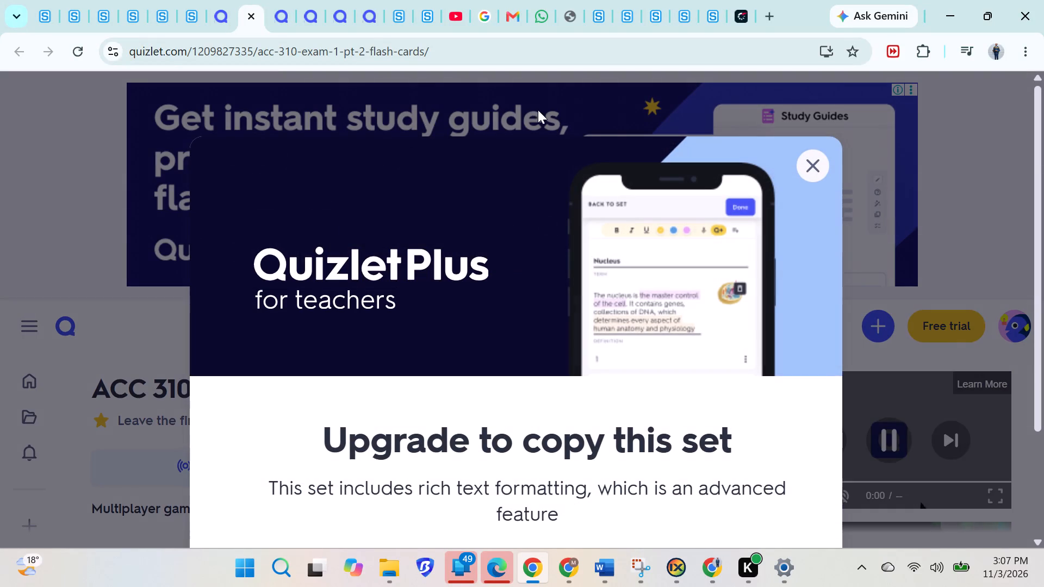
Return to the Acc 310 search results, close the open set preview, and open the 49-term "ACC 310 Unit 1" set for study.
left_click(216, 11)
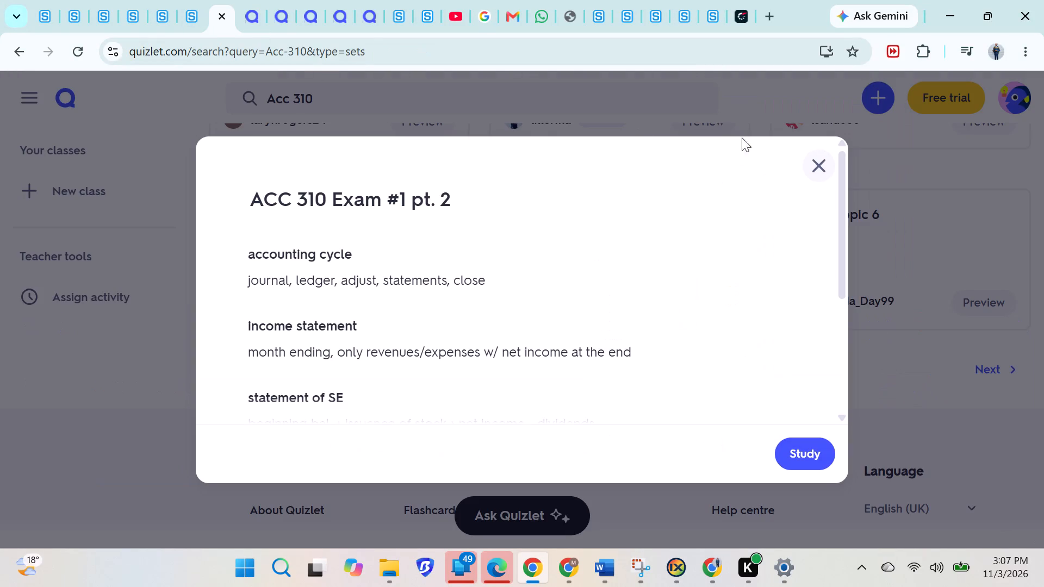
left_click(819, 164)
scroll(617, 351, "down", 6)
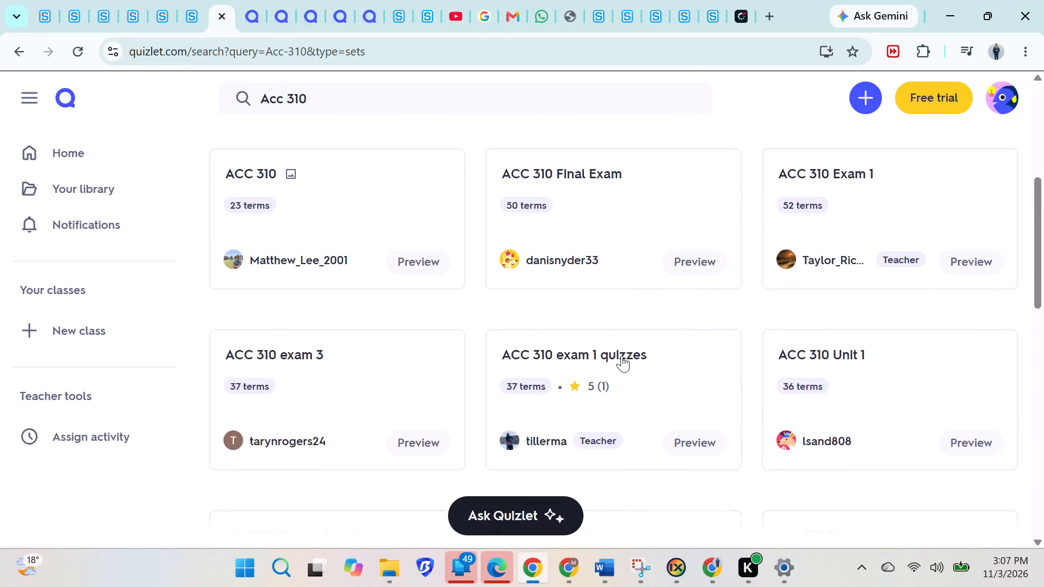
scroll(722, 293, "down", 2)
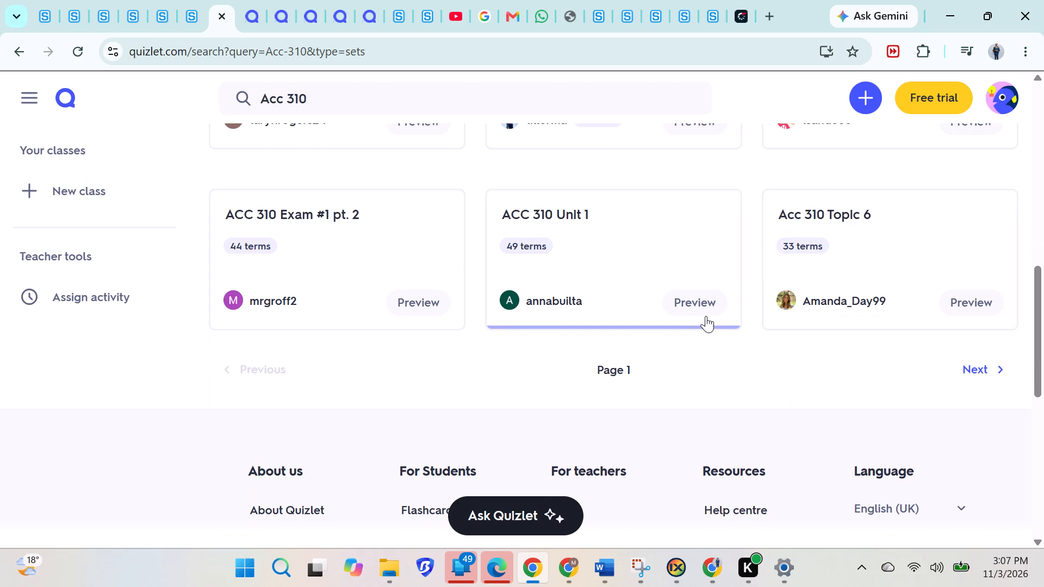
left_click(699, 310)
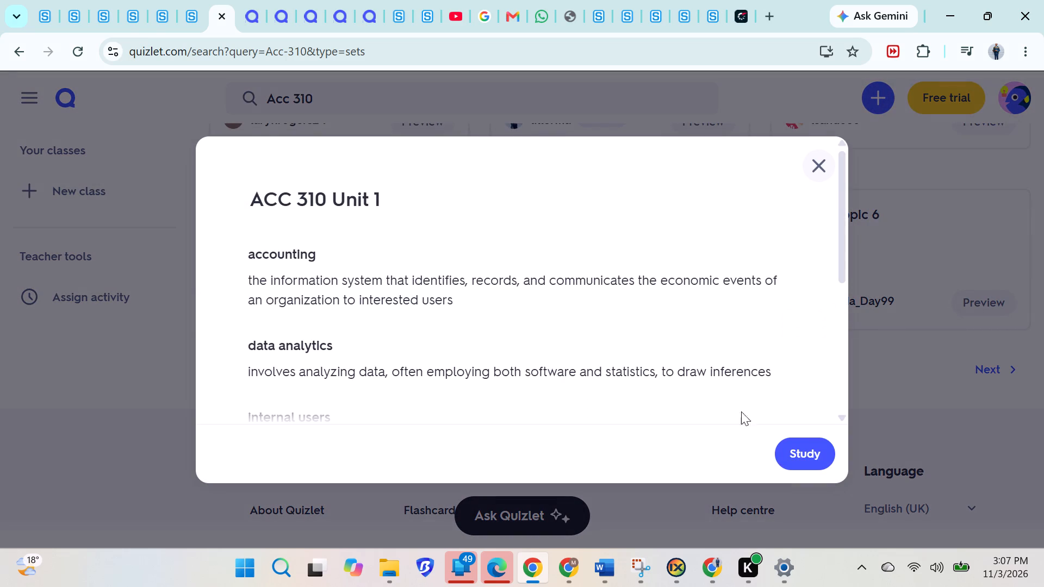
left_click(814, 450)
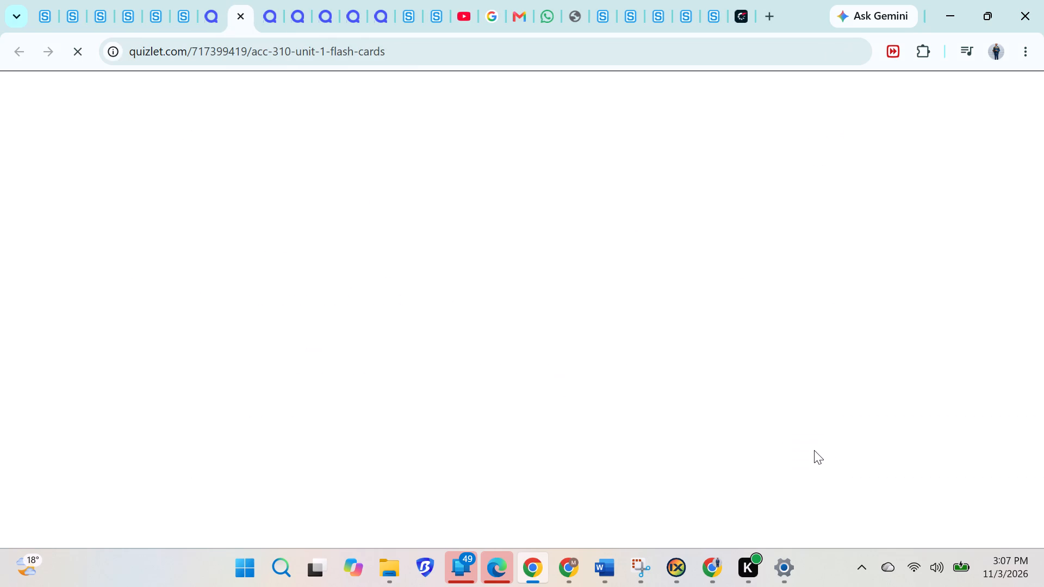
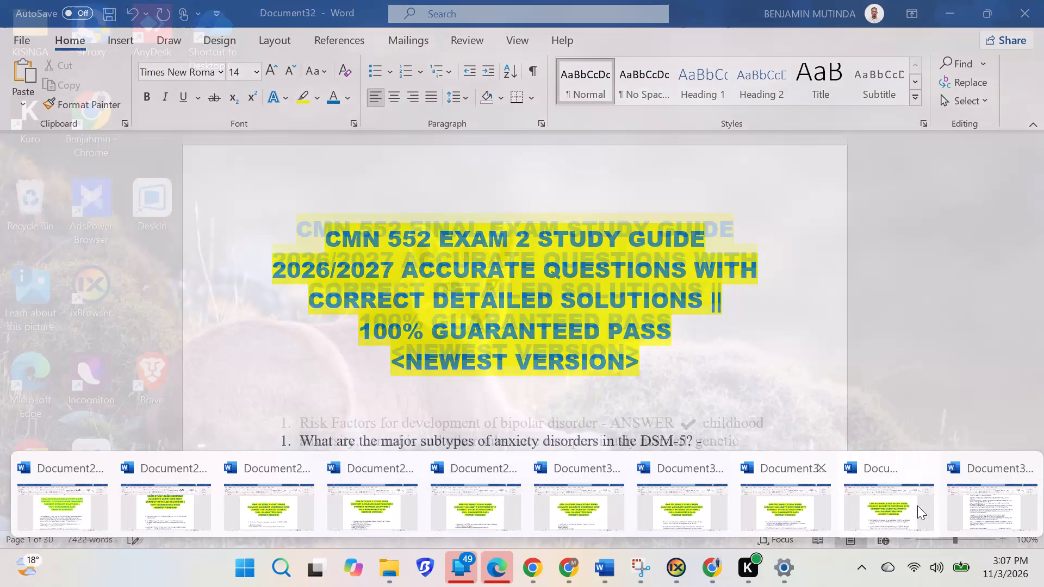
Switch to the Word document compiling the ACC 310 questions and review its contents from the beginning.
left_click(985, 512)
scroll(781, 331, "up", 7)
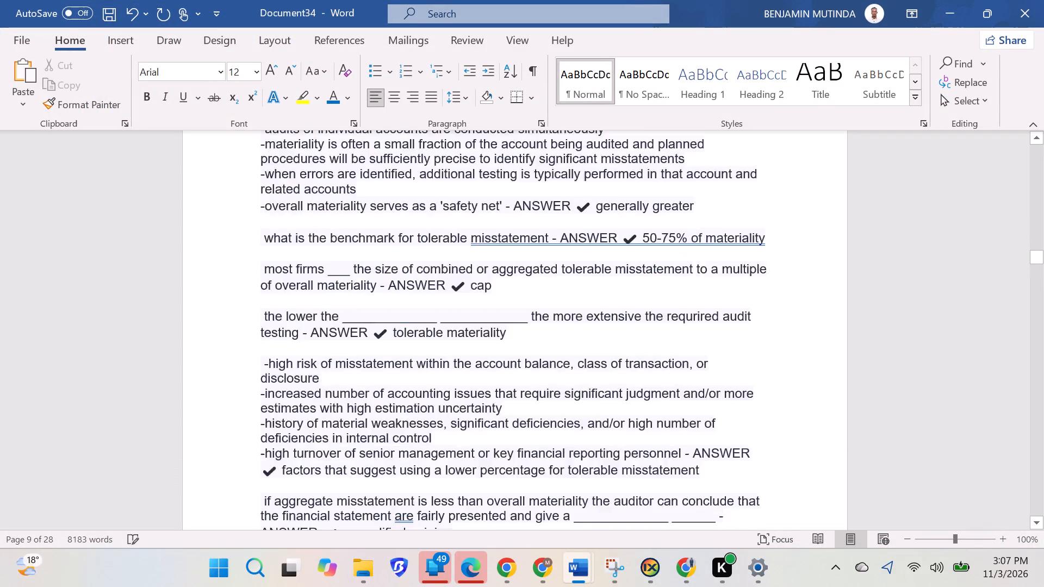
scroll(780, 331, "up", 6)
left_click_drag(1043, 202, 1043, 157)
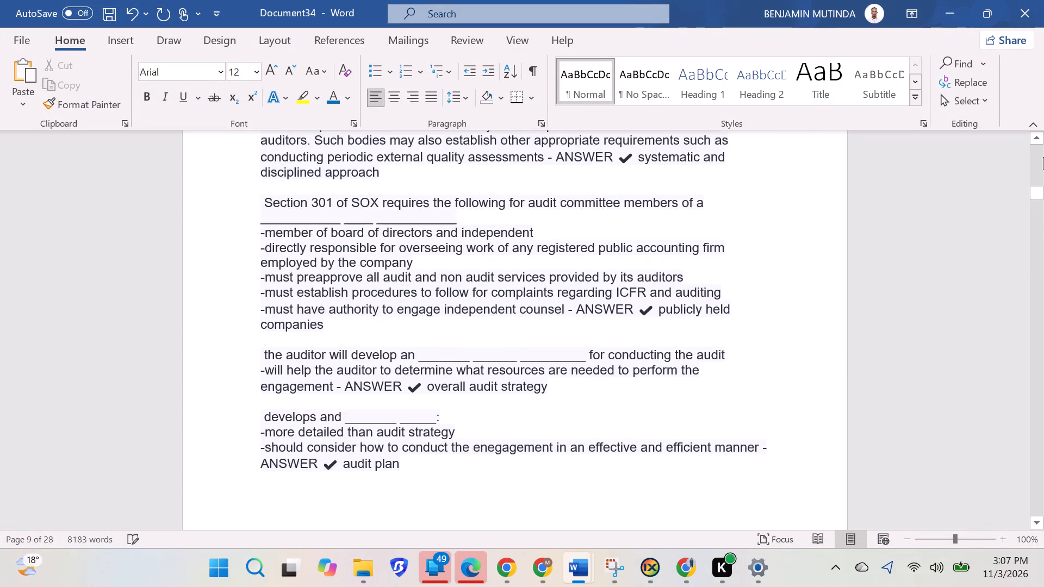
left_click_drag(1043, 157, 1035, 143)
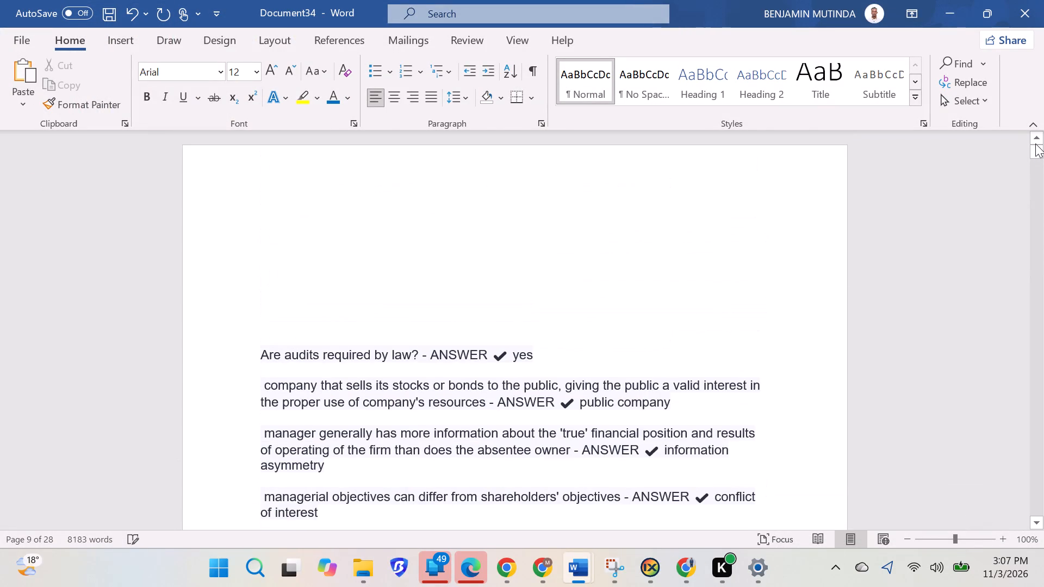
left_click_drag(1035, 143, 1031, 138)
scroll(455, 346, "down", 5)
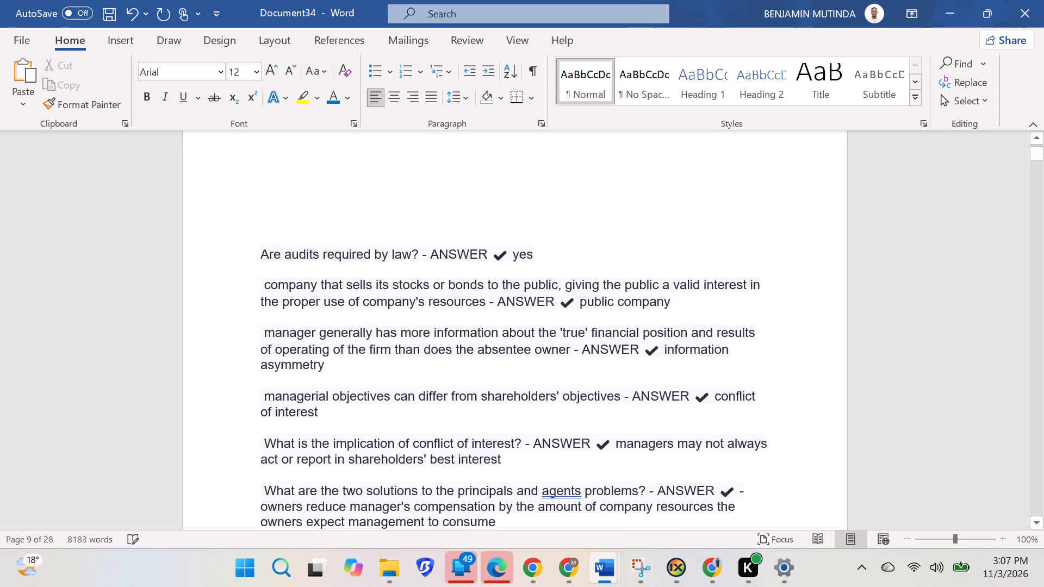
Back in Chrome, make a copy of the "ACC 310 Unit 1" flashcard set, create it, and dismiss the teaching prompt.
left_click(530, 570)
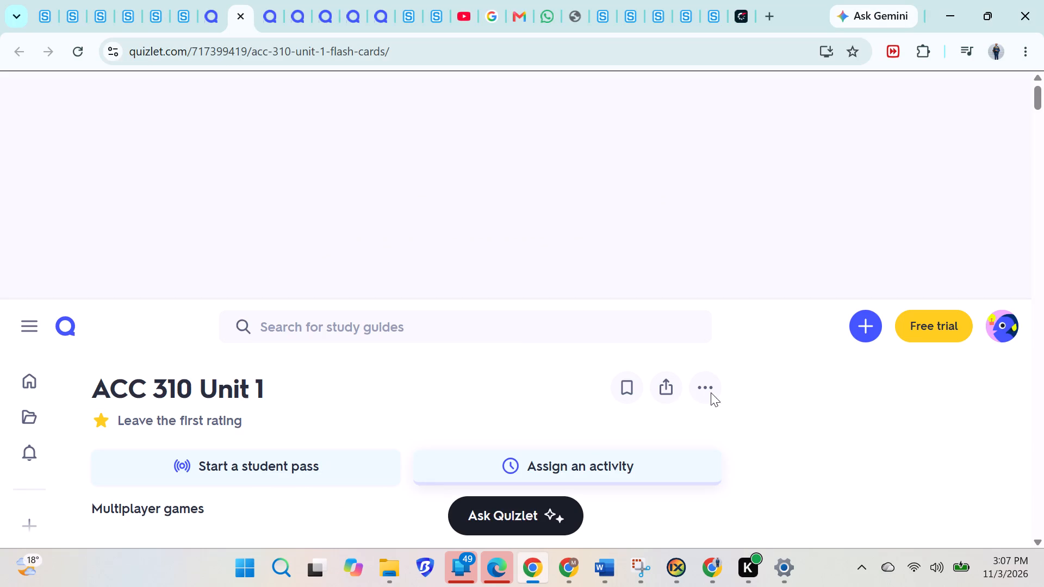
left_click(711, 392)
left_click(639, 205)
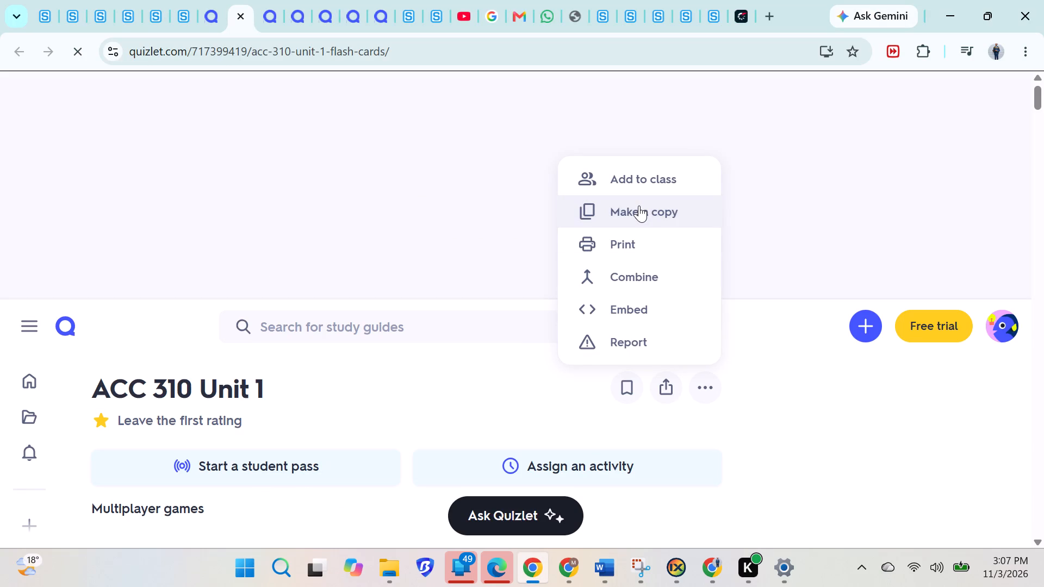
scroll(601, 230, "down", 2)
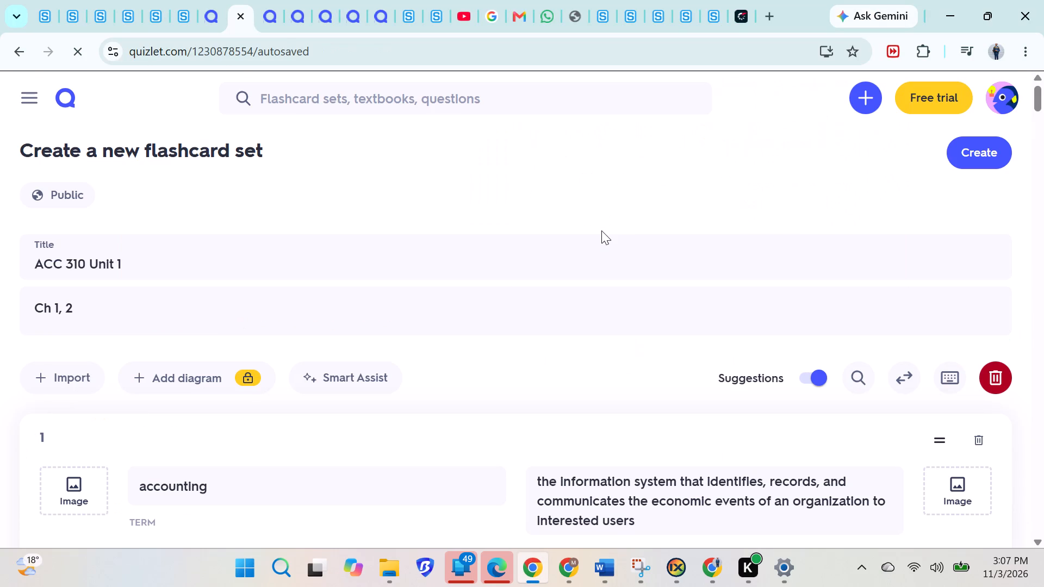
scroll(608, 279, "down", 3)
scroll(607, 284, "up", 4)
left_click(988, 148)
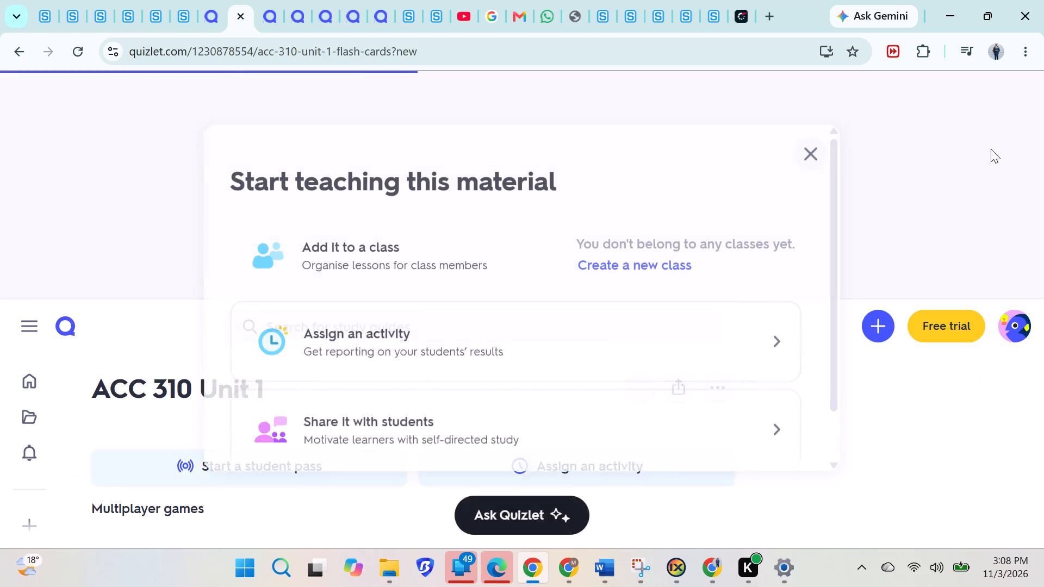
left_click(811, 165)
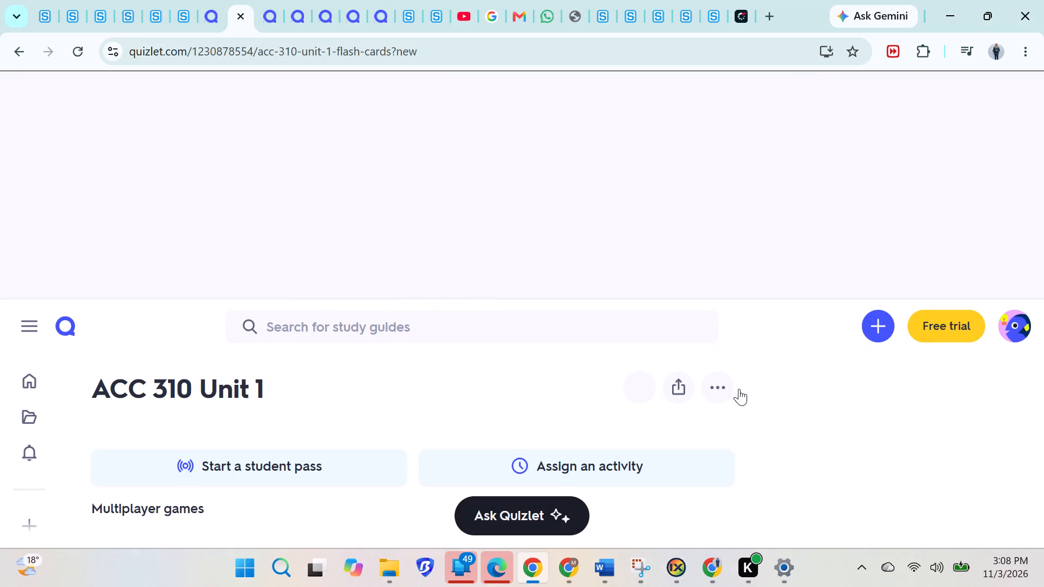
Export the copied ACC 310 Unit 1 set with "- ANSWER ✓" between term and definition and \n\n between rows, and copy the text.
left_click(714, 377)
left_click(627, 299)
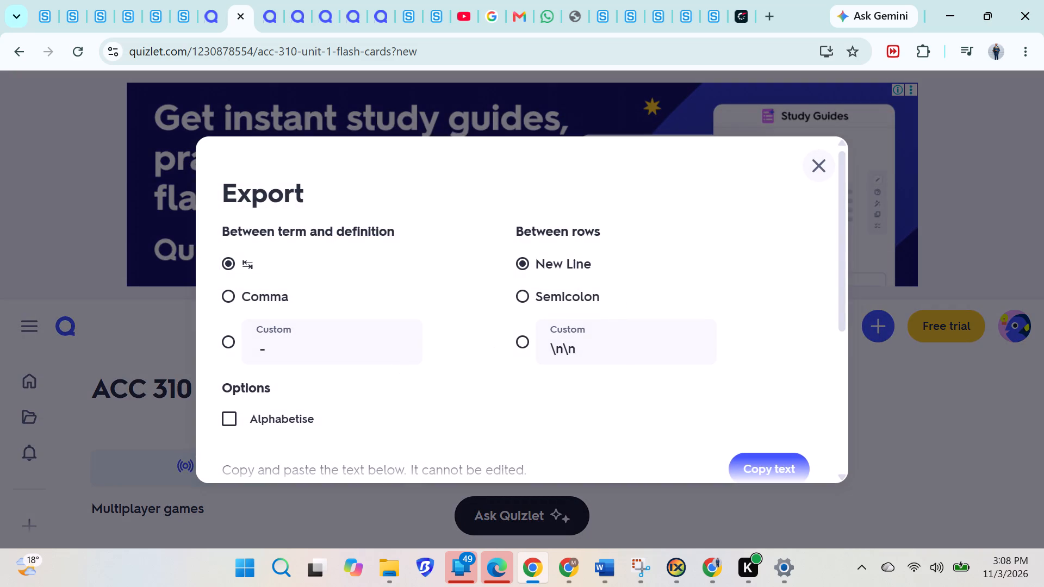
left_click(324, 341)
left_click(367, 384)
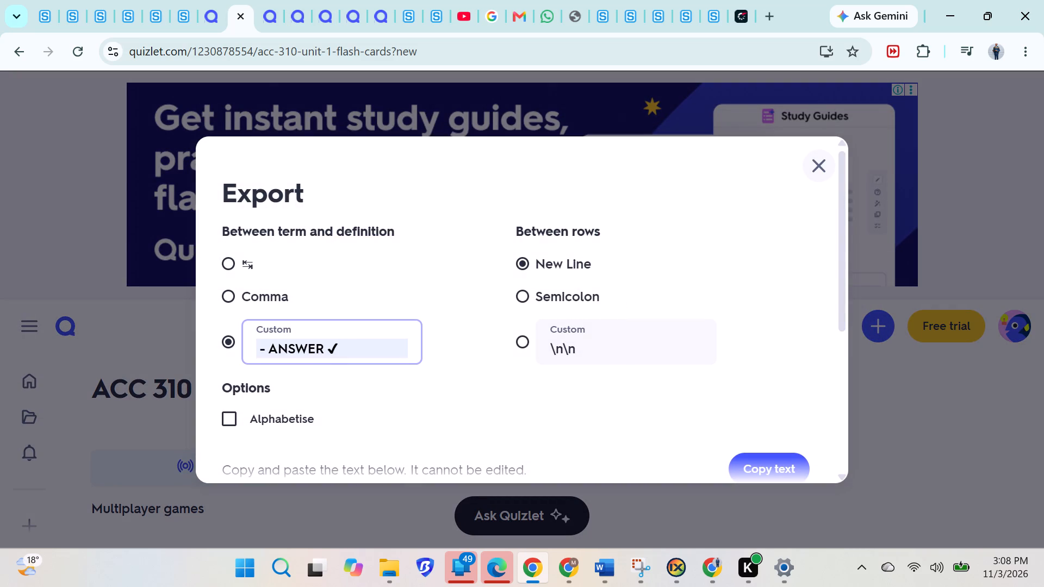
left_click(631, 349)
left_click(660, 384)
scroll(722, 298, "down", 1)
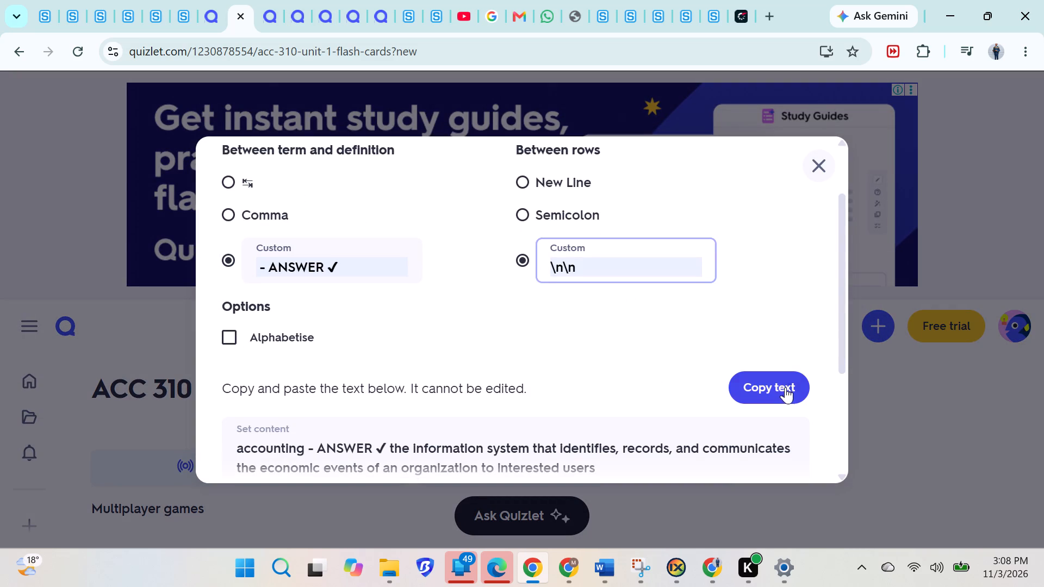
left_click(774, 384)
Switch to the Word document and paste the exported ACC 310 Unit 1 text after two line breaks.
left_click(536, 564)
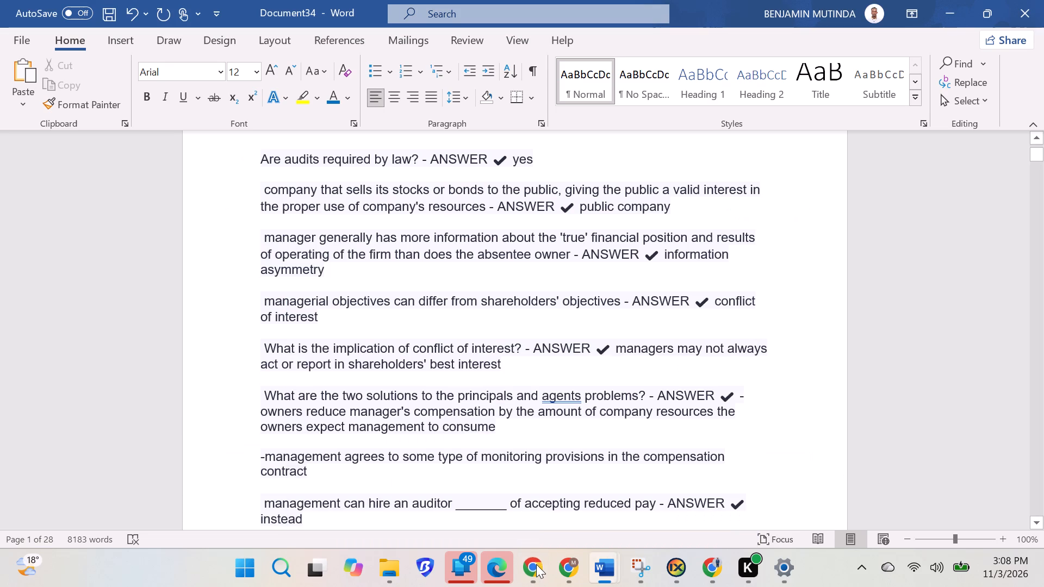
key("Return")
key("Return")
key("ctrl+v")
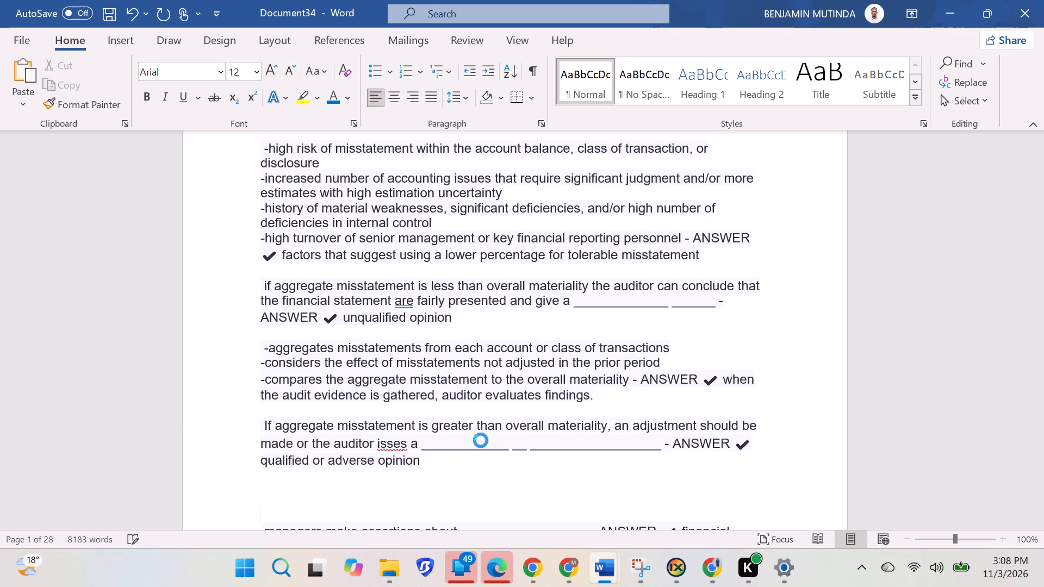
Return to the Acc 310 search results in Chrome and preview the 211-term "ACC 310 Exam 1" set to check its questions.
left_click(537, 576)
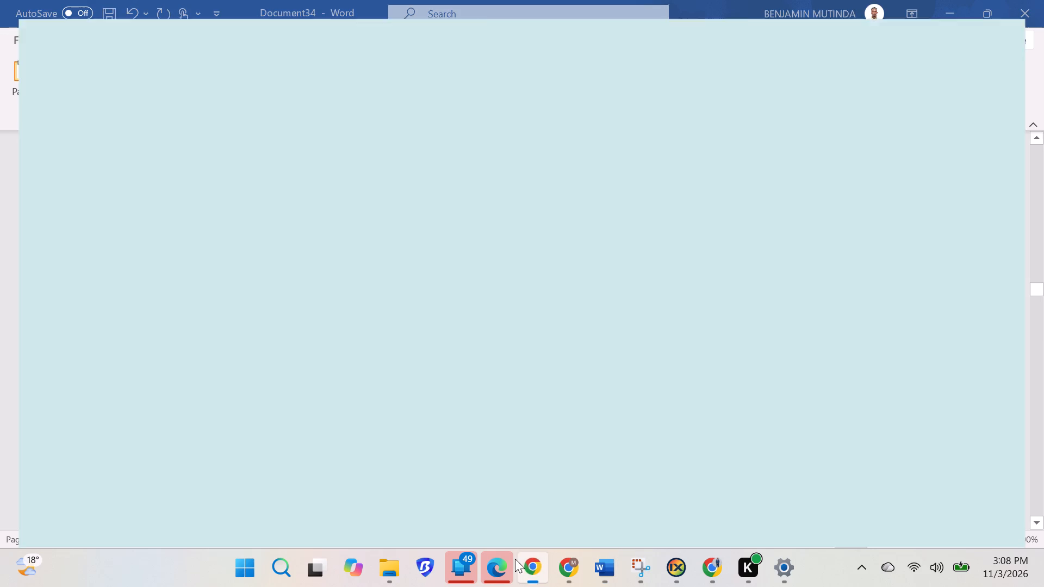
left_click(213, 17)
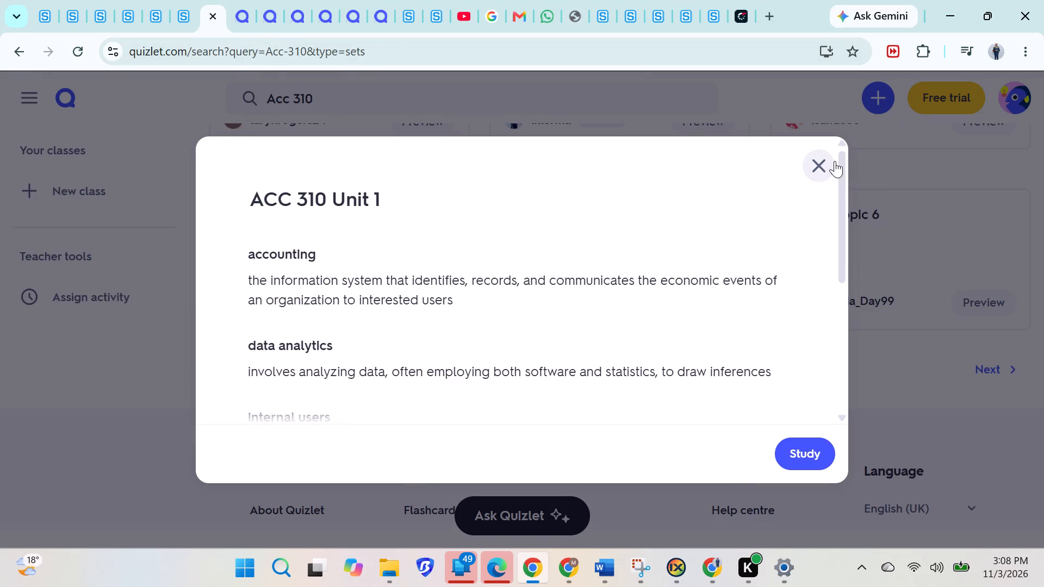
left_click(822, 161)
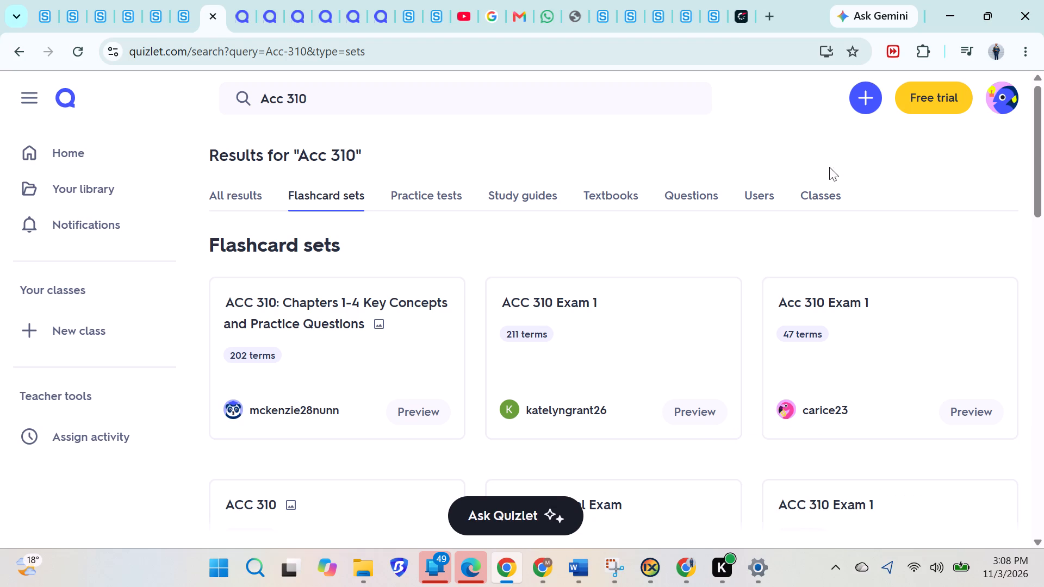
scroll(480, 296, "down", 1)
left_click(700, 327)
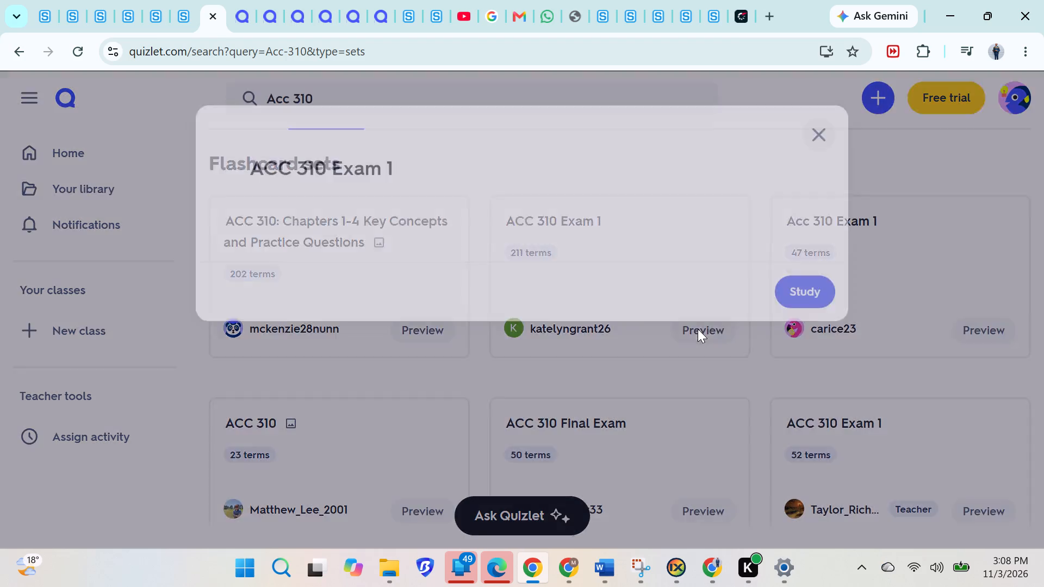
left_click(813, 171)
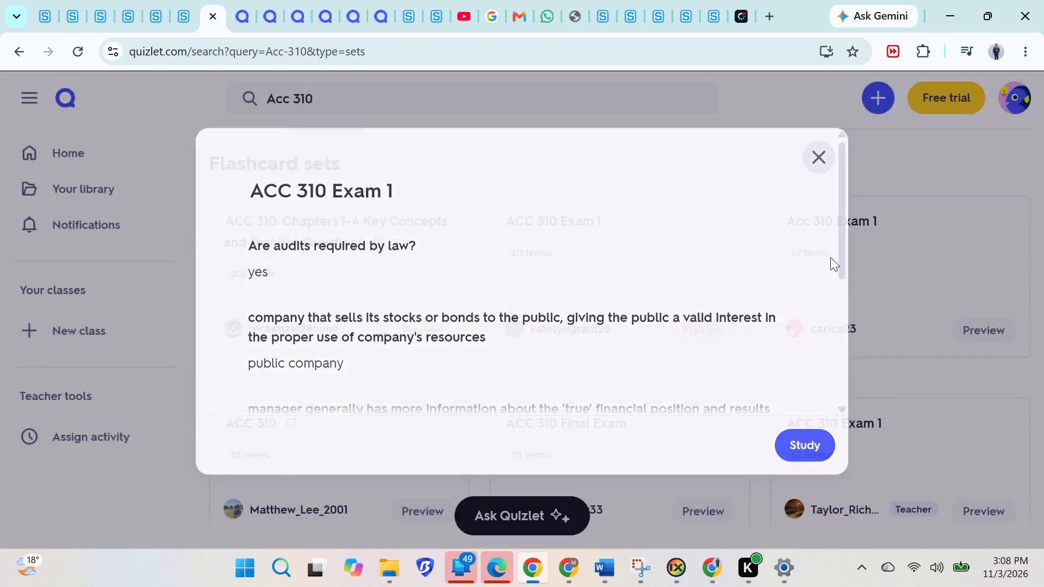
scroll(675, 346, "down", 2)
scroll(512, 329, "up", 2)
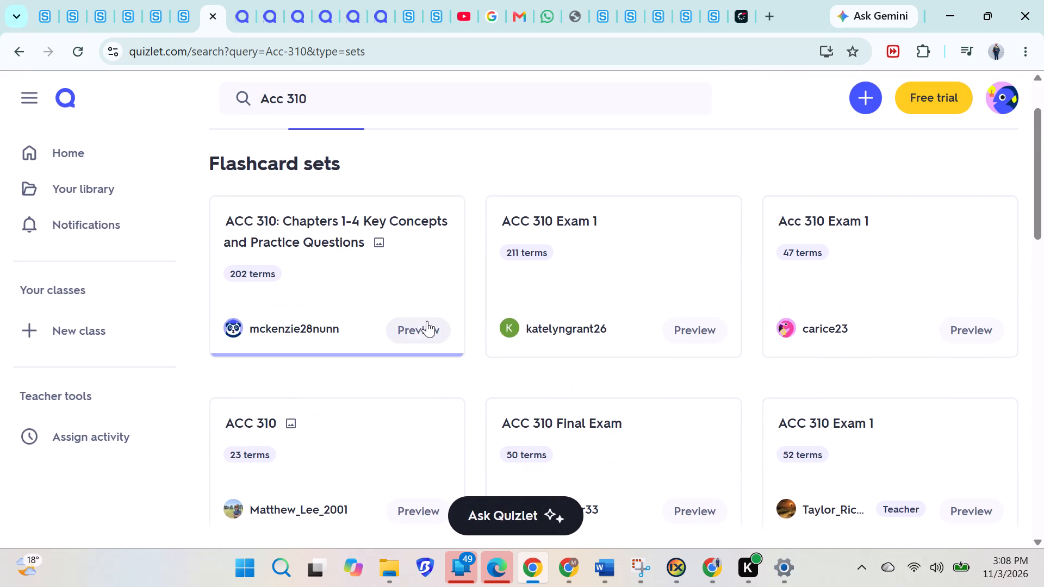
Preview the 202-term "ACC 310: Chapters 1-4 Key Concepts and Practice Questions" set and open it for study.
left_click(418, 329)
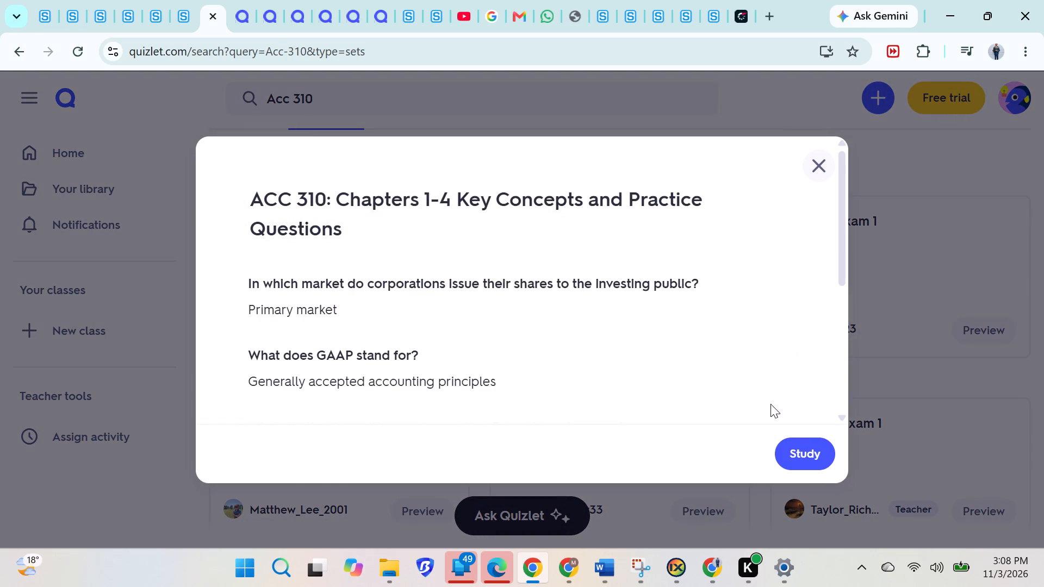
left_click_drag(798, 441, 803, 446)
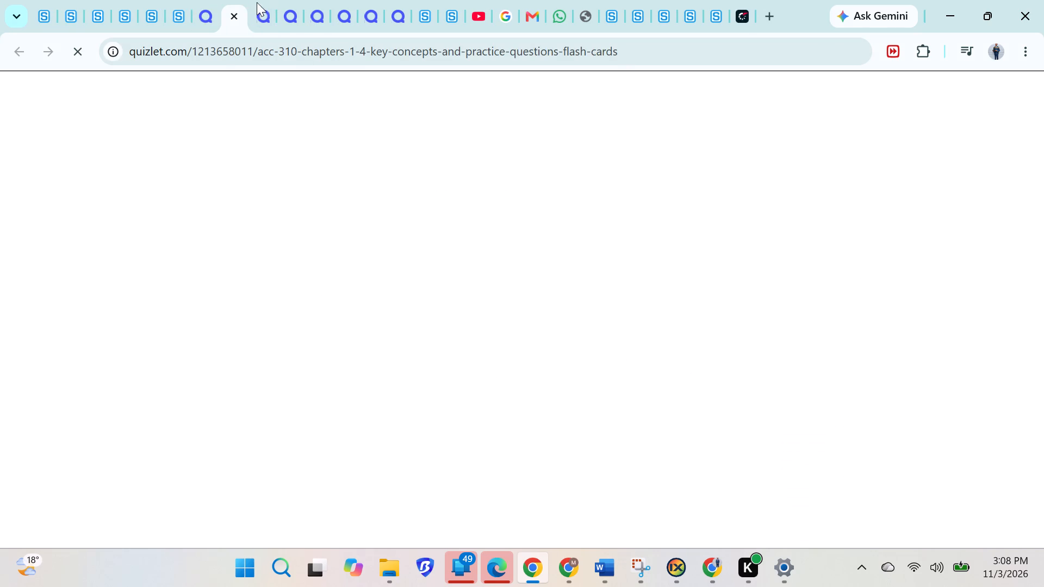
Close the leftover browser tabs of earlier ACC 310 sets, keeping the search results, the new Chapters 1-4 set and the Unit 1 copy.
left_click(291, 12)
left_click(289, 24)
left_click(285, 22)
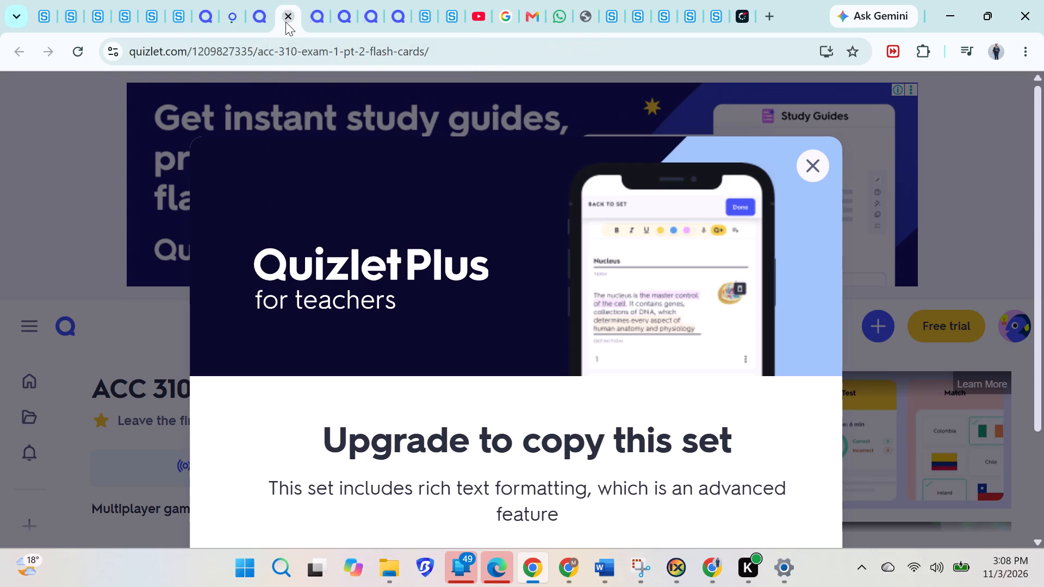
left_click(285, 22)
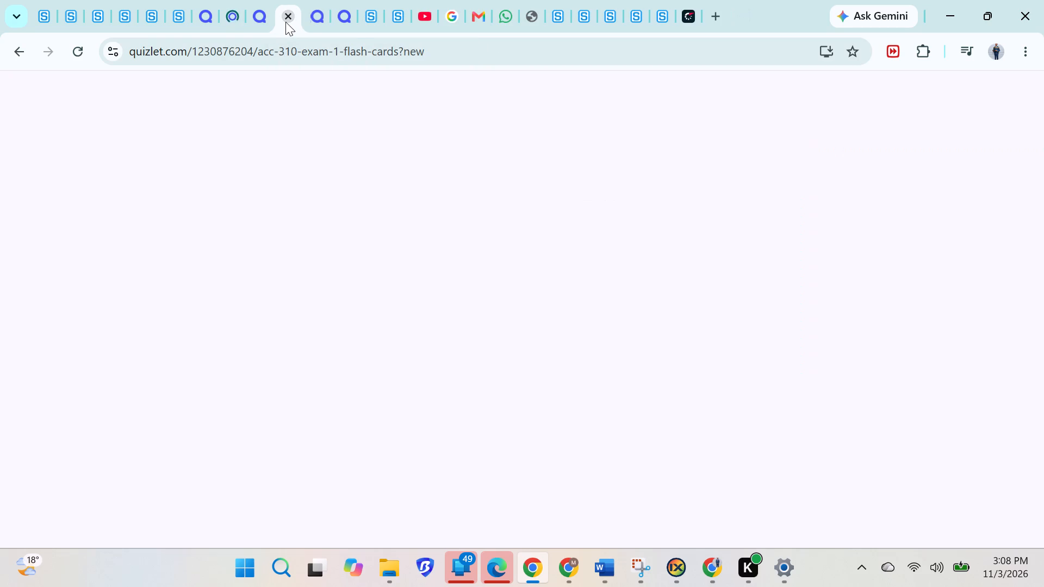
left_click(285, 22)
left_click(285, 22)
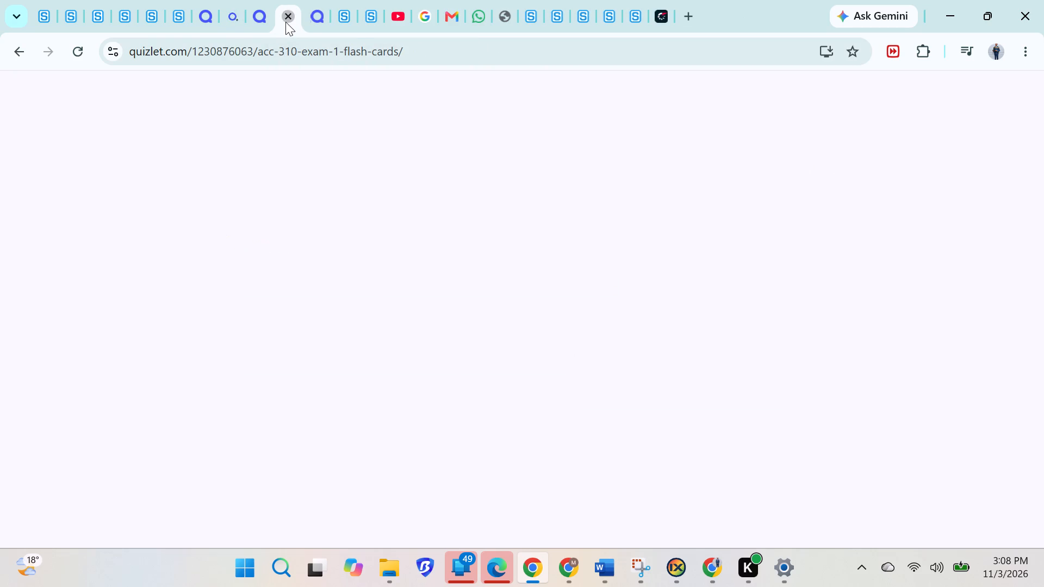
left_click(285, 22)
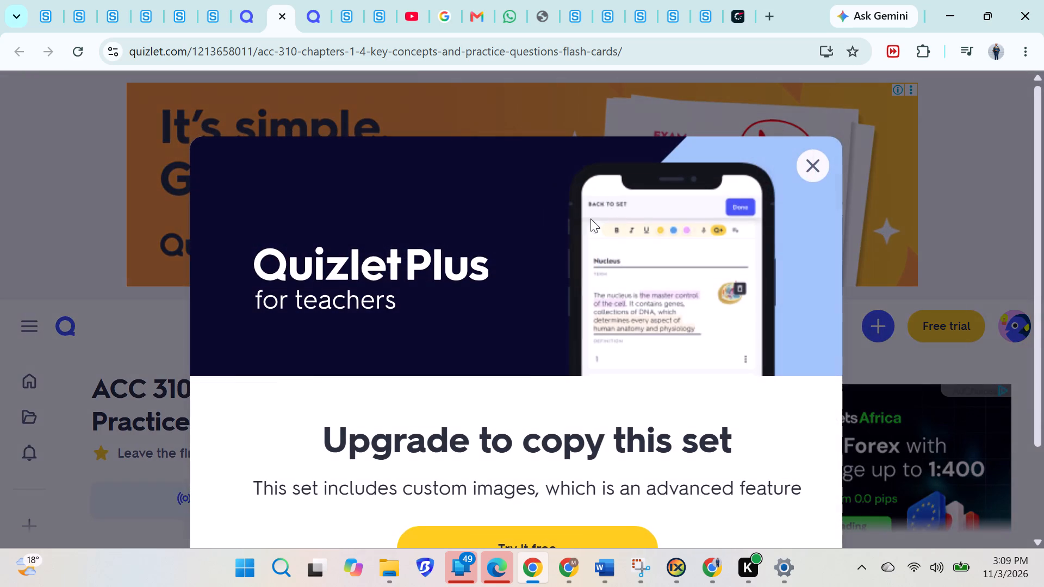
Return to the Acc 310 search results, close the open set preview, and look through the remaining flashcard sets.
left_click(243, 0)
left_click(313, 0)
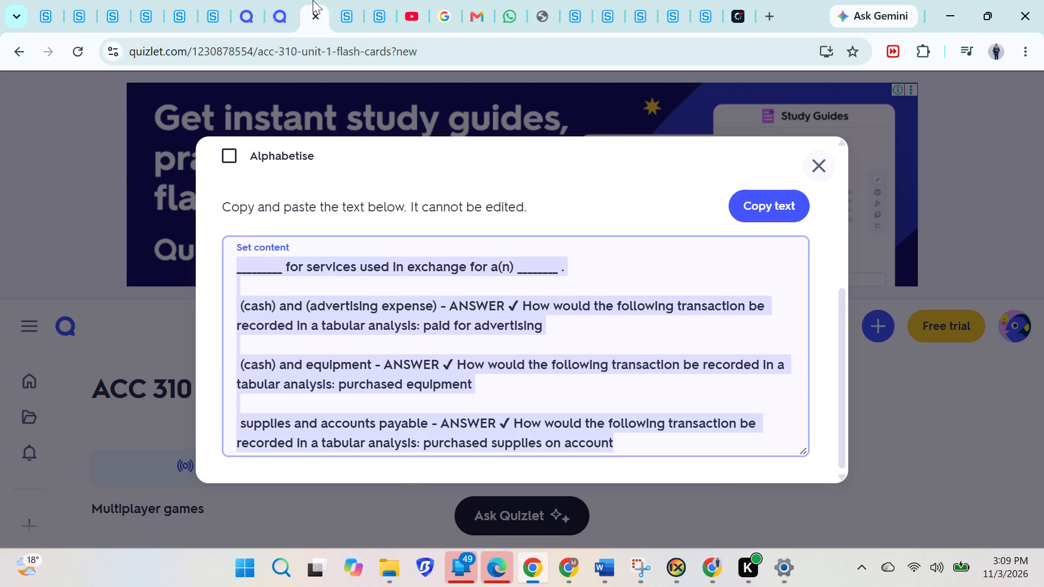
left_click(279, 14)
left_click(246, 1)
left_click_drag(806, 171, 814, 166)
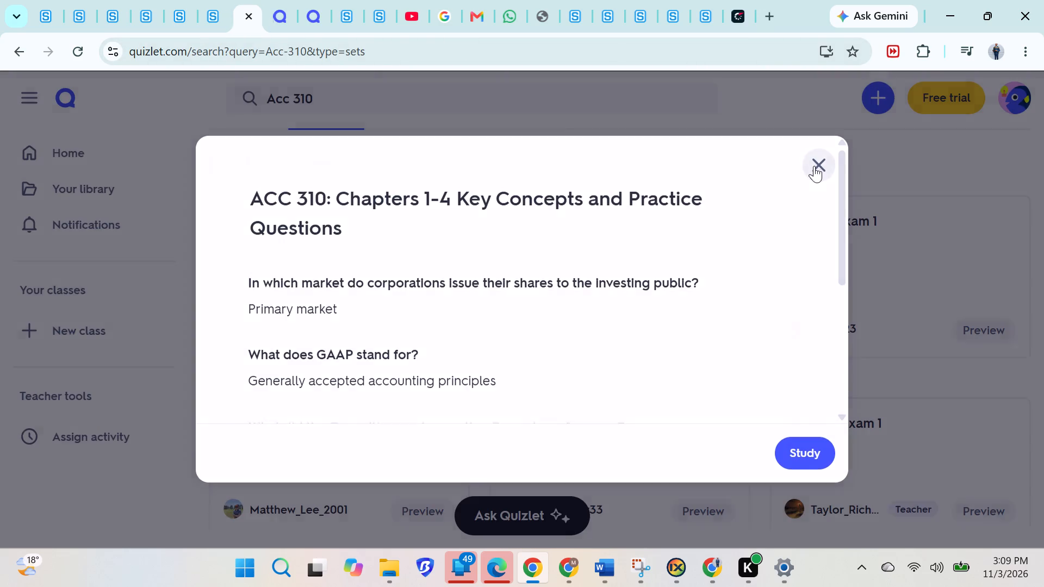
scroll(679, 305, "down", 3)
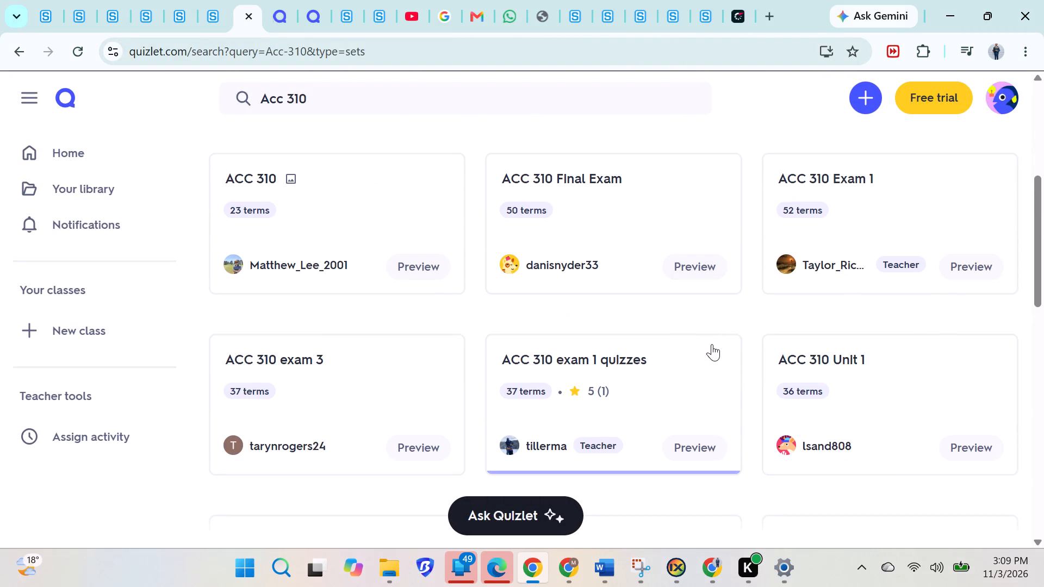
scroll(742, 377, "down", 1)
left_click(335, 95)
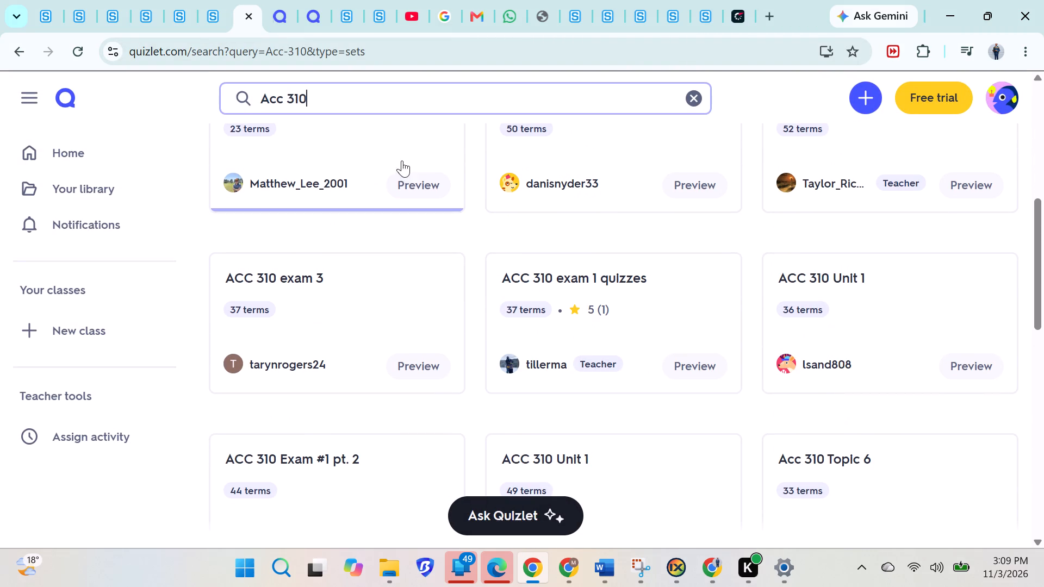
Return to the ACC 310 Unit 1 copy, close its export window, and copy "ACC 310" from the set title.
left_click(319, 3)
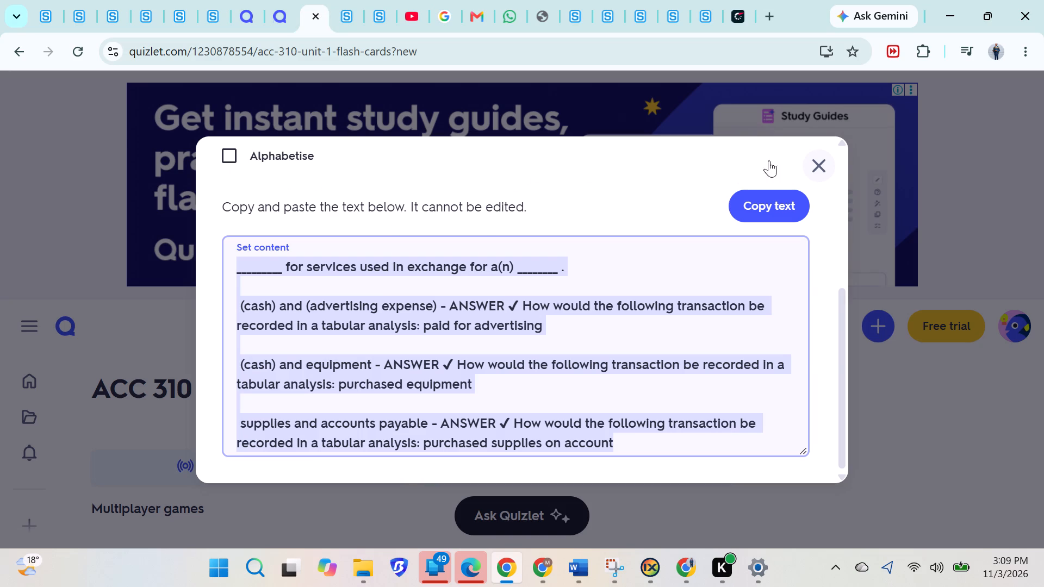
left_click(826, 157)
left_click_drag(96, 378, 156, 387)
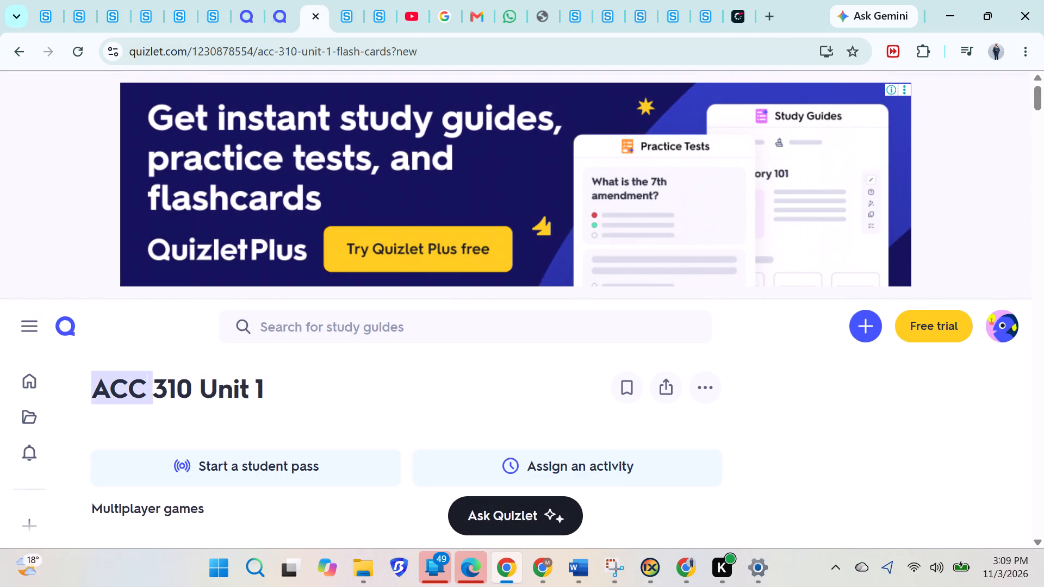
left_click_drag(156, 387, 190, 394)
key("ctrl+c")
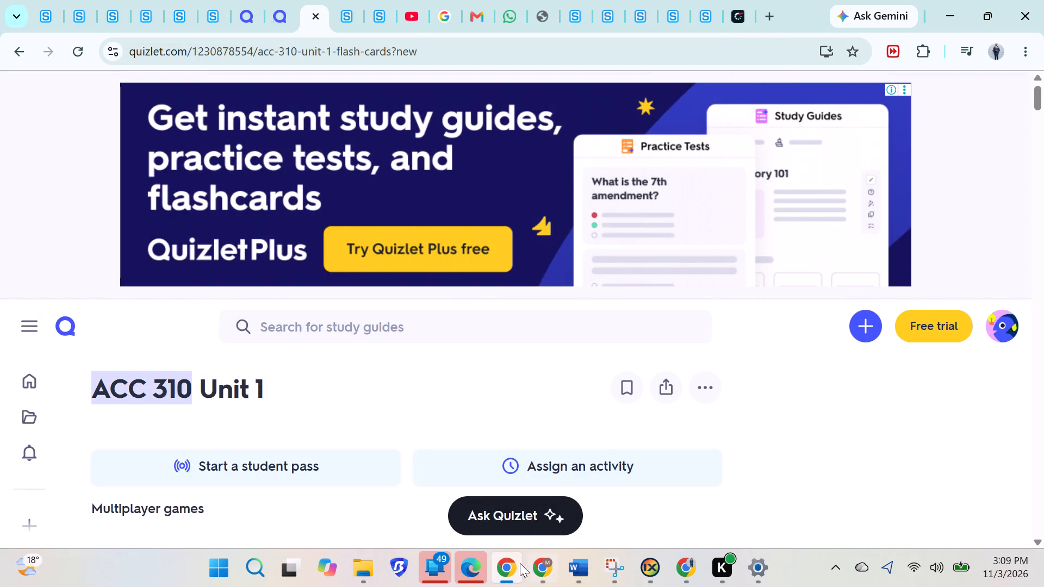
Switch to the compiled Word document and add the heading "ACC 310 EXAM 1" at the top, using the copied course code.
left_click(496, 571)
left_click(539, 570)
left_click(539, 570)
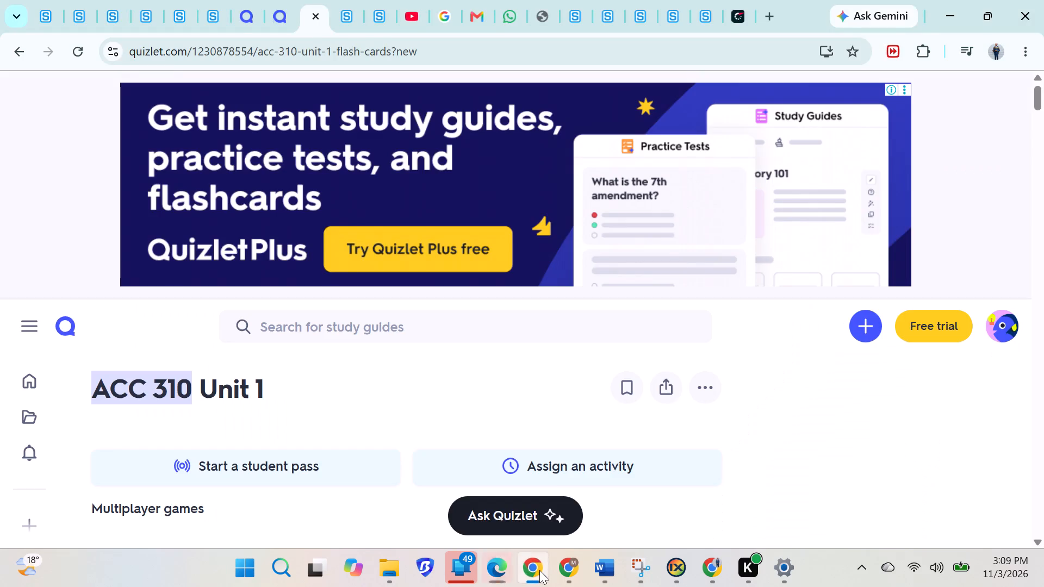
left_click(539, 570)
left_click(584, 574)
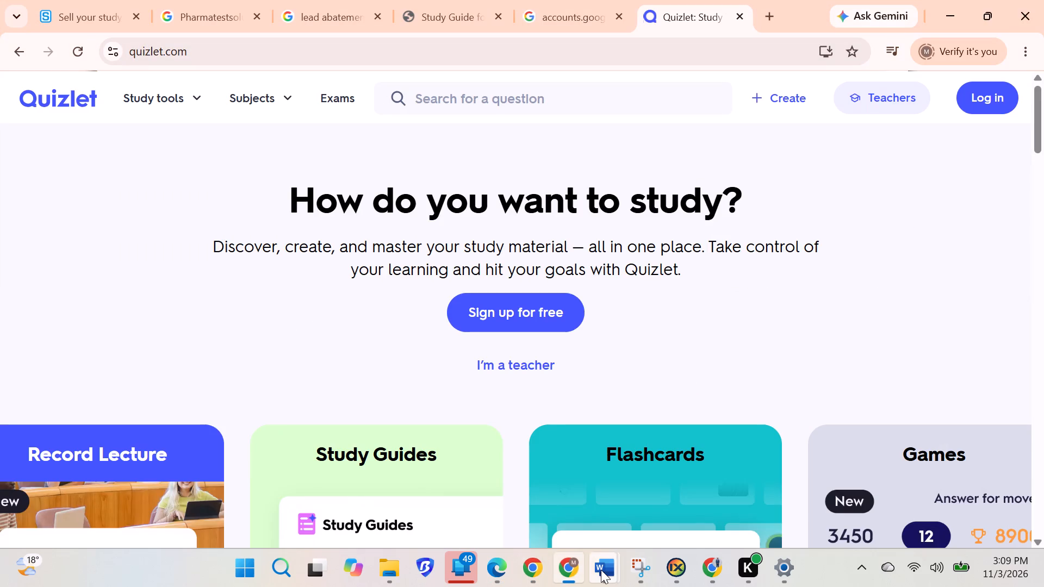
left_click(601, 570)
left_click(991, 504)
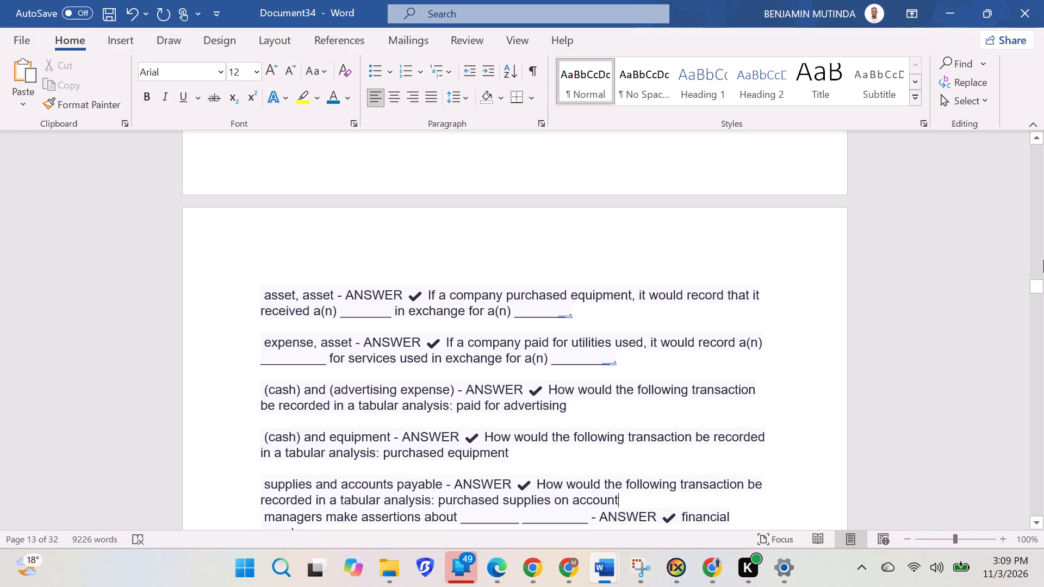
left_click_drag(1043, 252, 1036, 175)
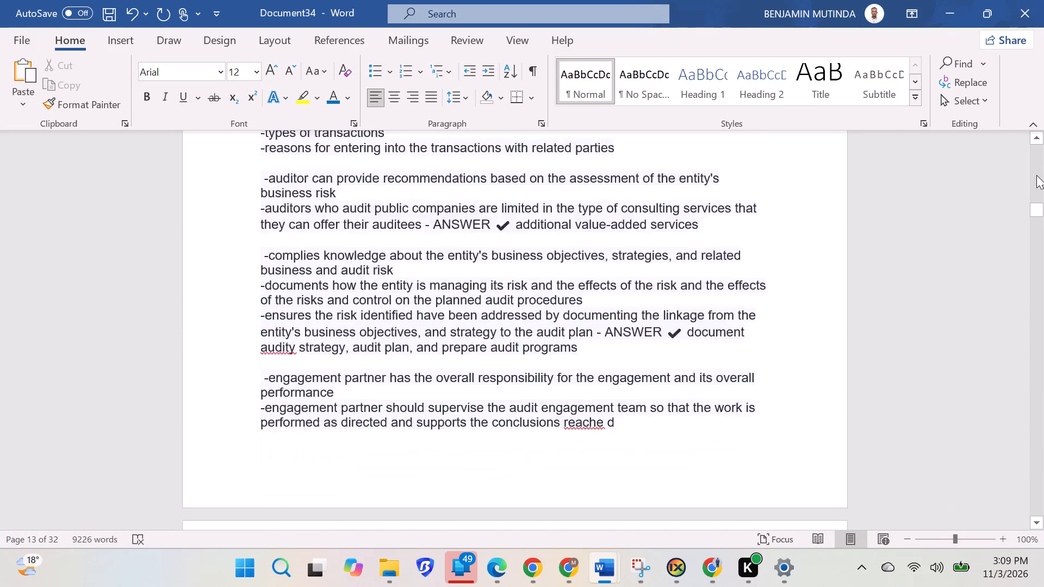
left_click_drag(1036, 175, 1034, 136)
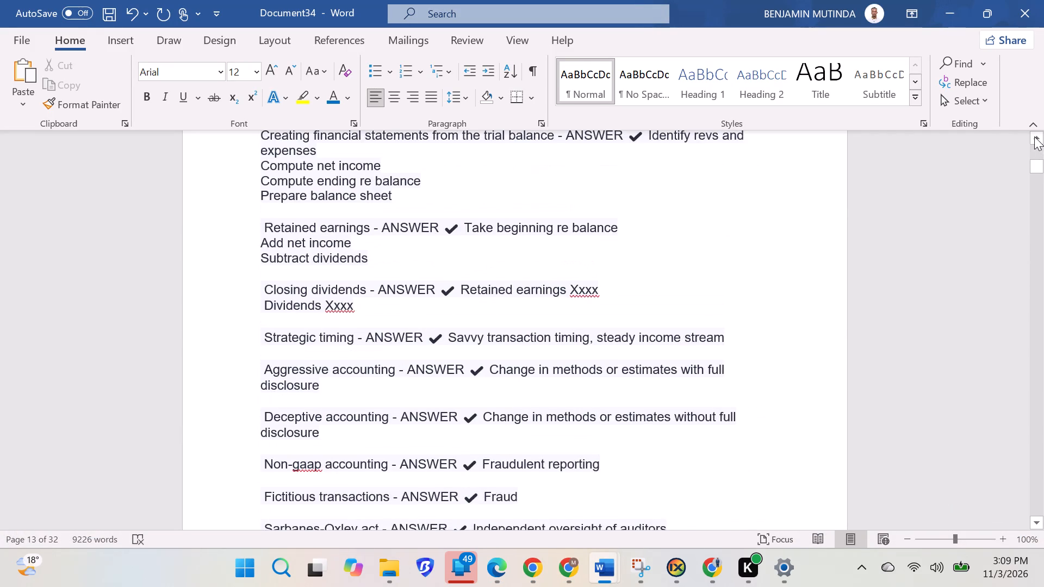
left_click_drag(1034, 136, 1036, 145)
scroll(486, 309, "up", 7)
left_click(382, 217)
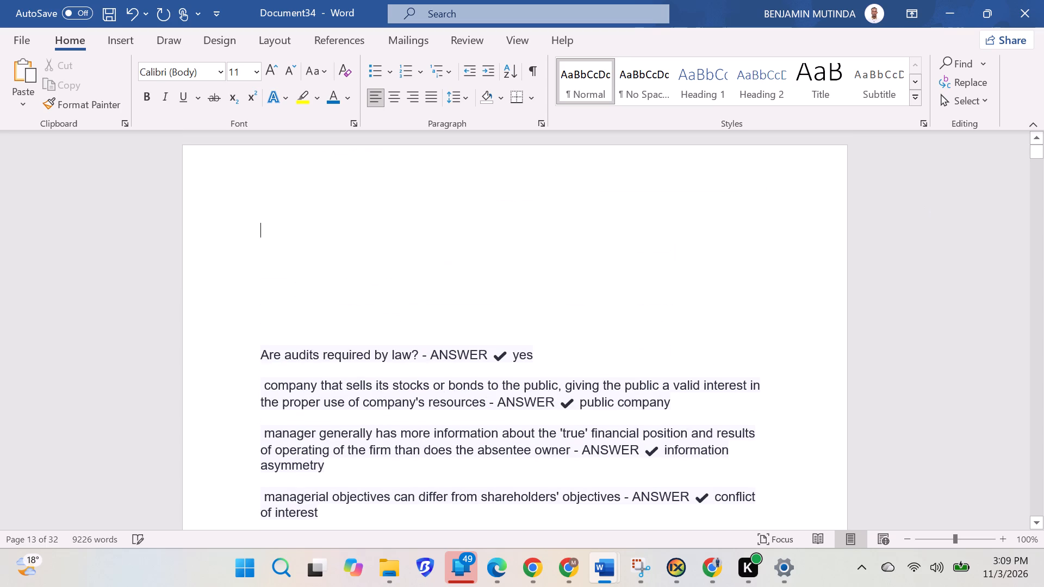
key("ctrl+v")
key("BackSpace")
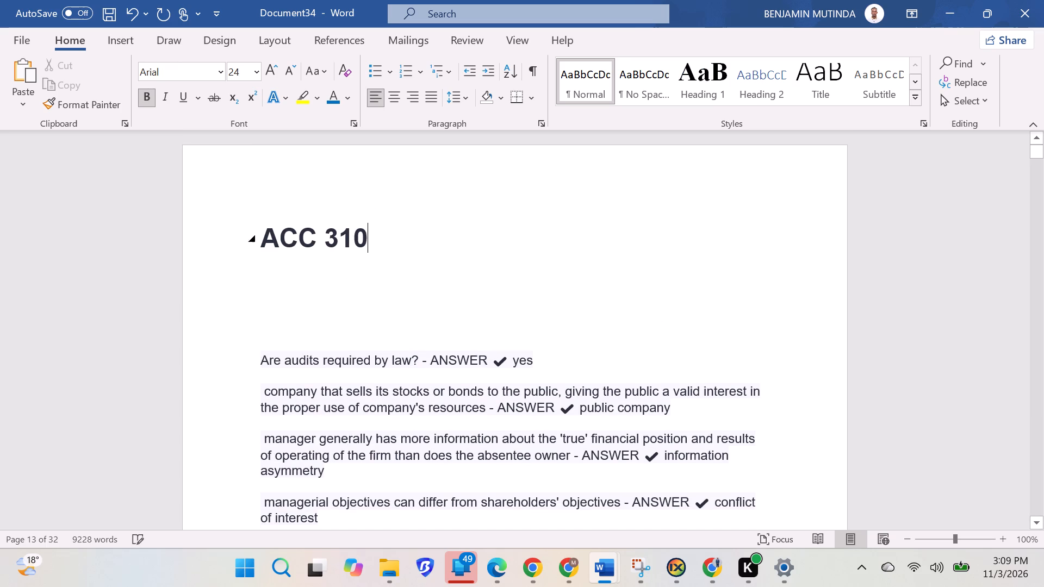
key("space")
type("EXAM 1")
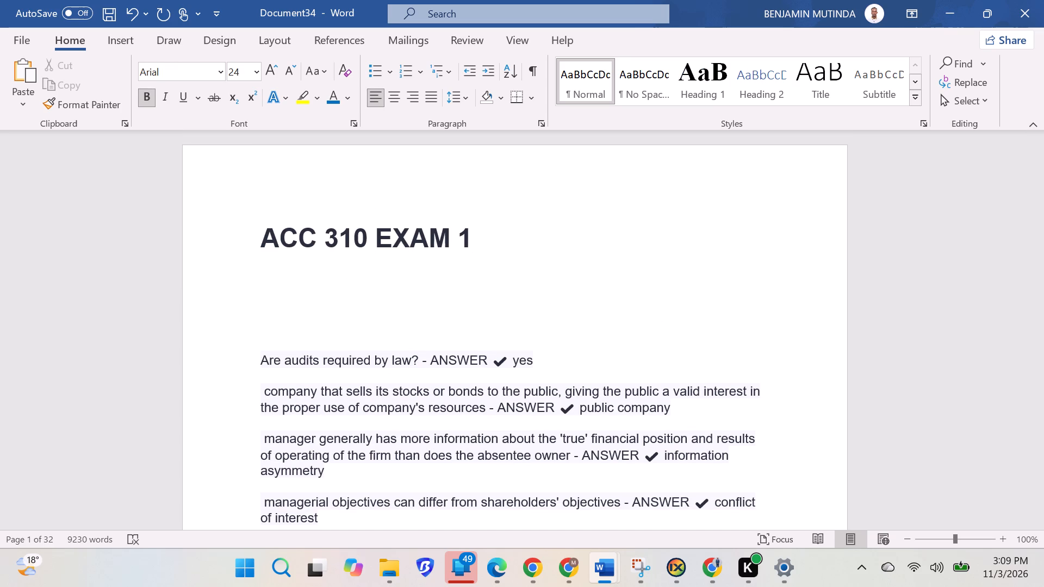
Format all text in the document in a Times-style serif font at size 14.
key("ctrl+a")
left_click(217, 74)
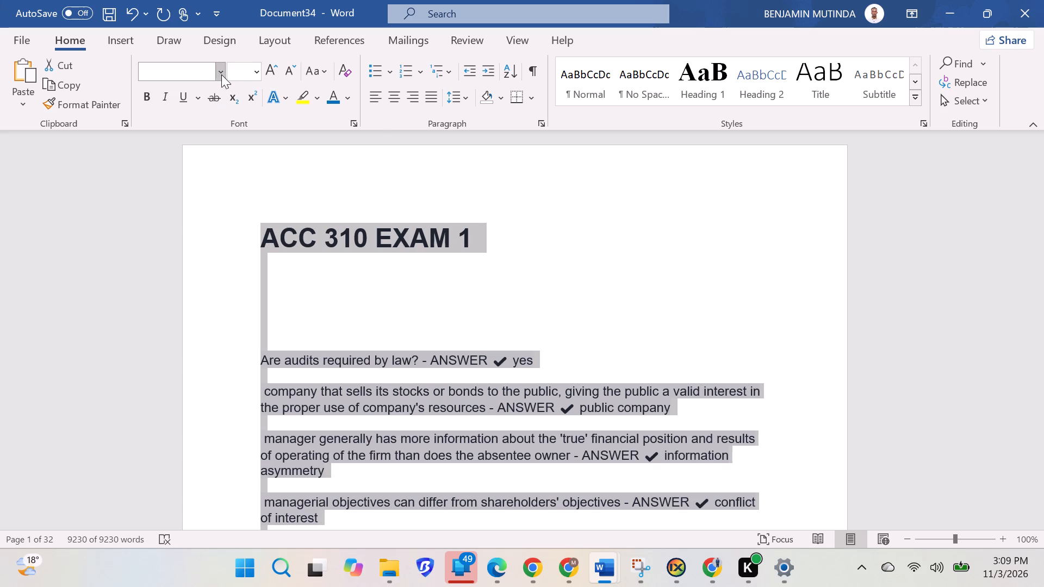
left_click(235, 207)
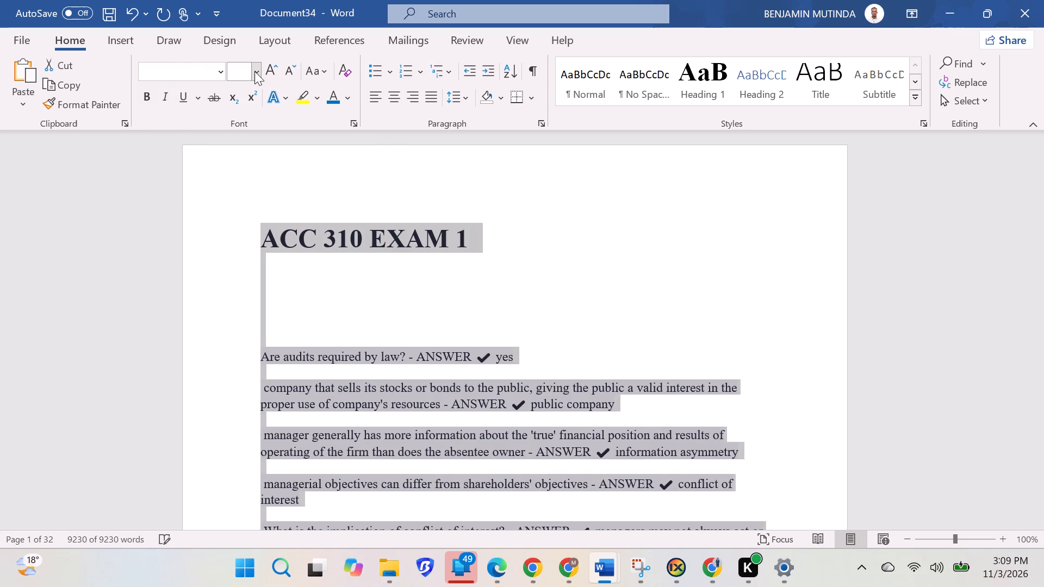
left_click(258, 73)
left_click(237, 196)
left_click(339, 286)
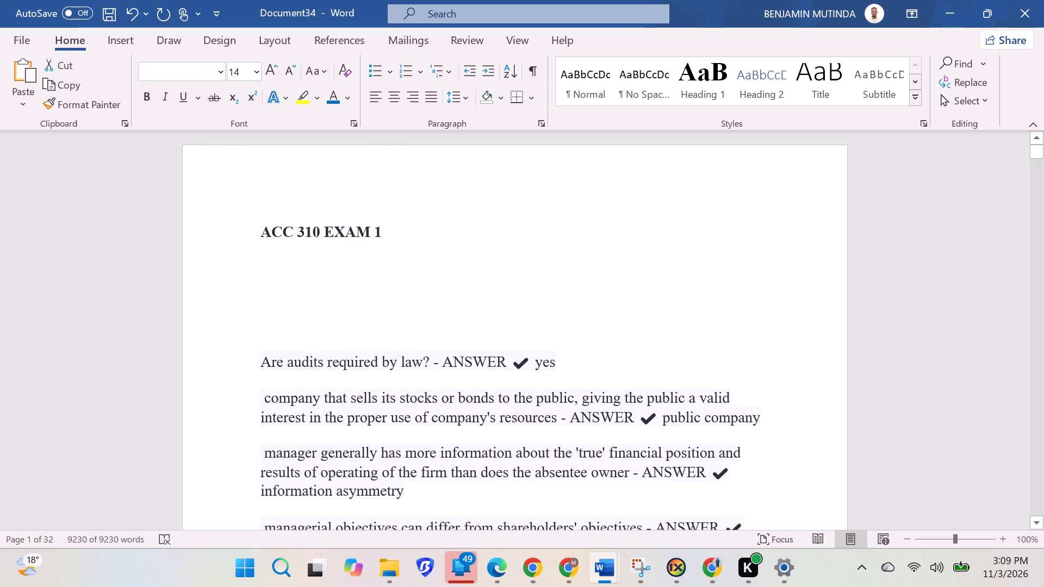
Create a new blank document and insert four empty lines at its start.
left_click(20, 36)
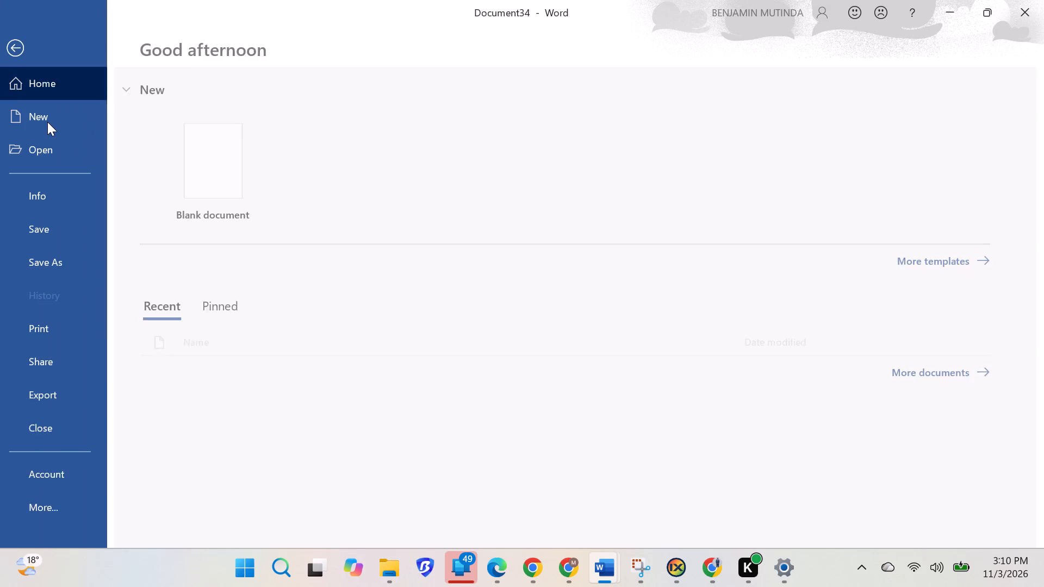
left_click(45, 122)
left_click(197, 158)
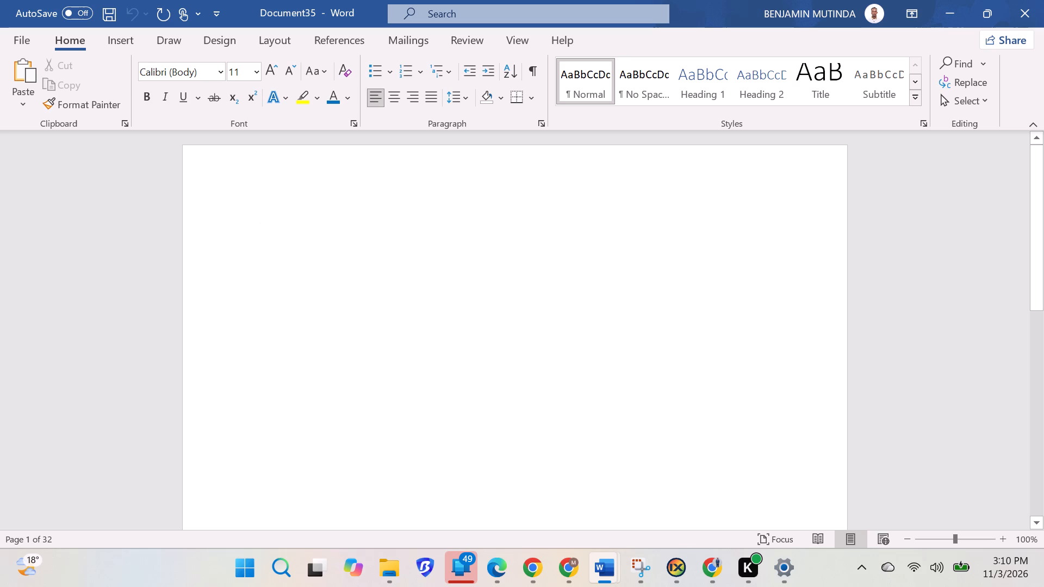
key("Return")
key("Return")
key("Return")
key("Return")
Switch to Chrome and close the finished Unit 1 copy, one Stuvia page and the Chapters 1-4 set.
left_click(540, 573)
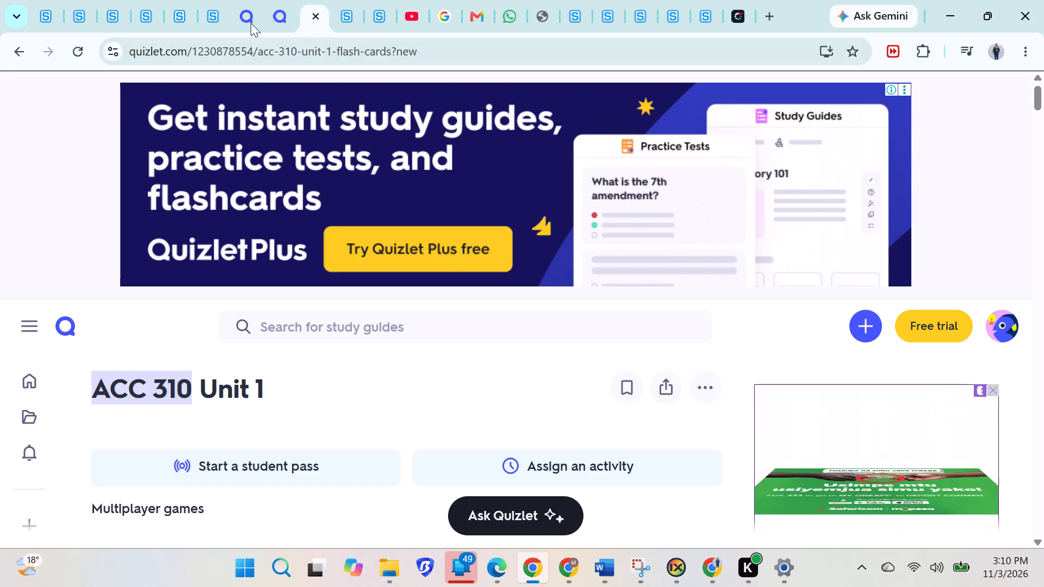
left_click(315, 16)
left_click(315, 16)
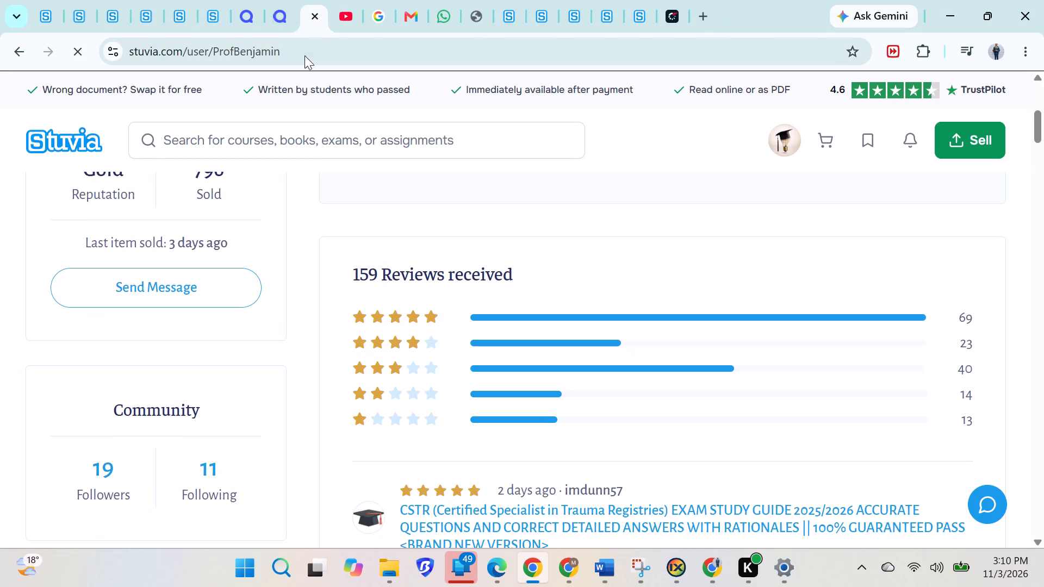
scroll(277, 292, "up", 6)
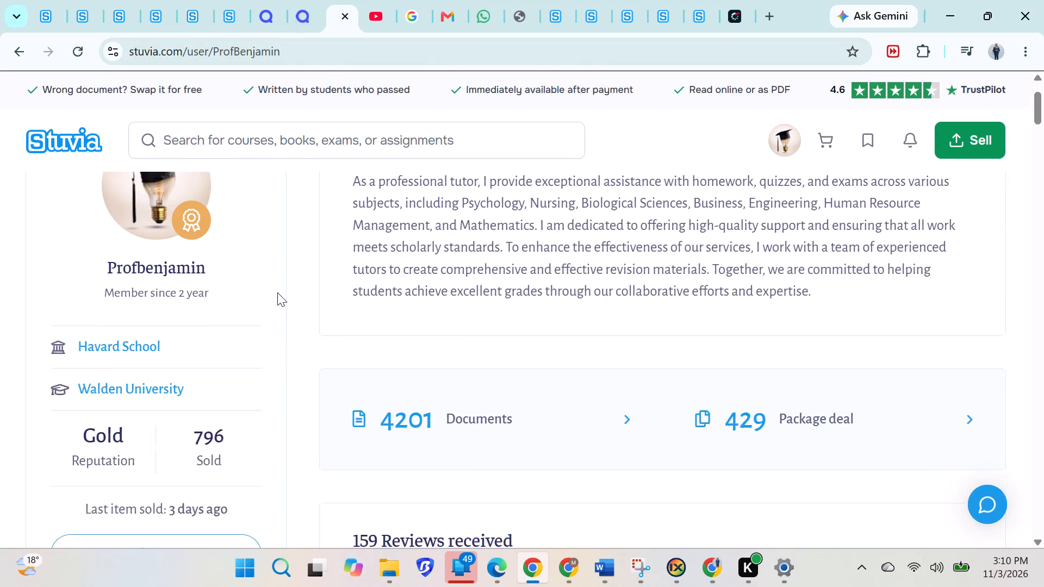
left_click(302, 9)
left_click(308, 23)
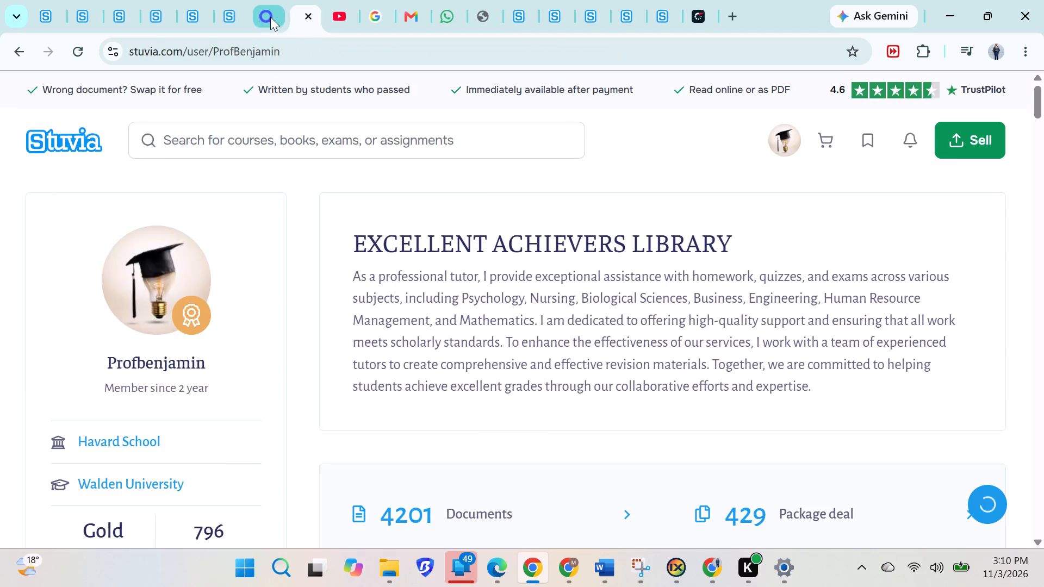
Return to the Quizlet search results and search the flashcard sets for "ACC 310 EXAM 2".
left_click(269, 17)
left_click(341, 105)
key("space")
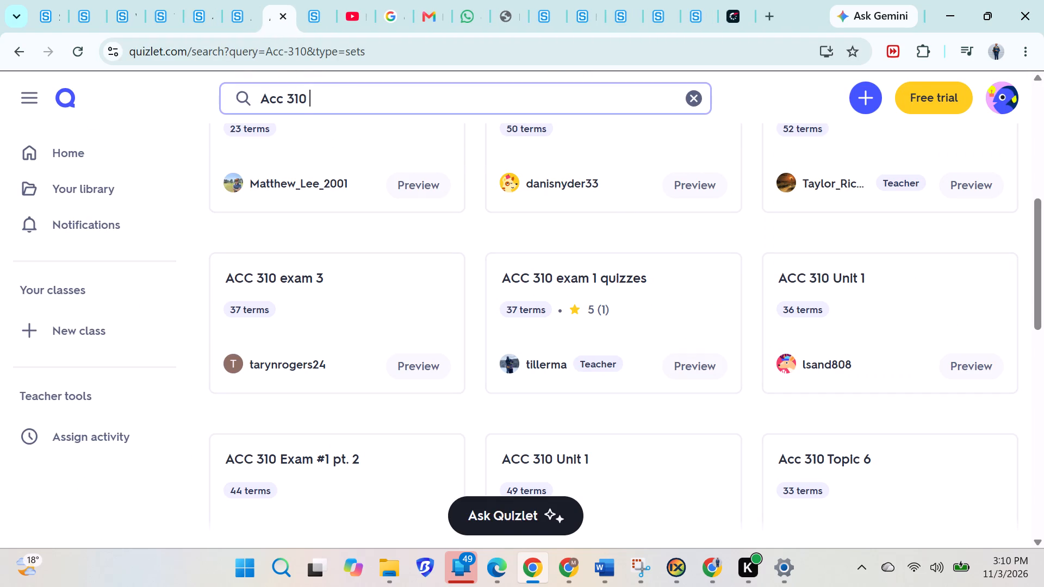
key("BackSpace")
key("BackSpace")
key("BackSpace")
key("BackSpace")
key("BackSpace")
key("BackSpace")
key("BackSpace")
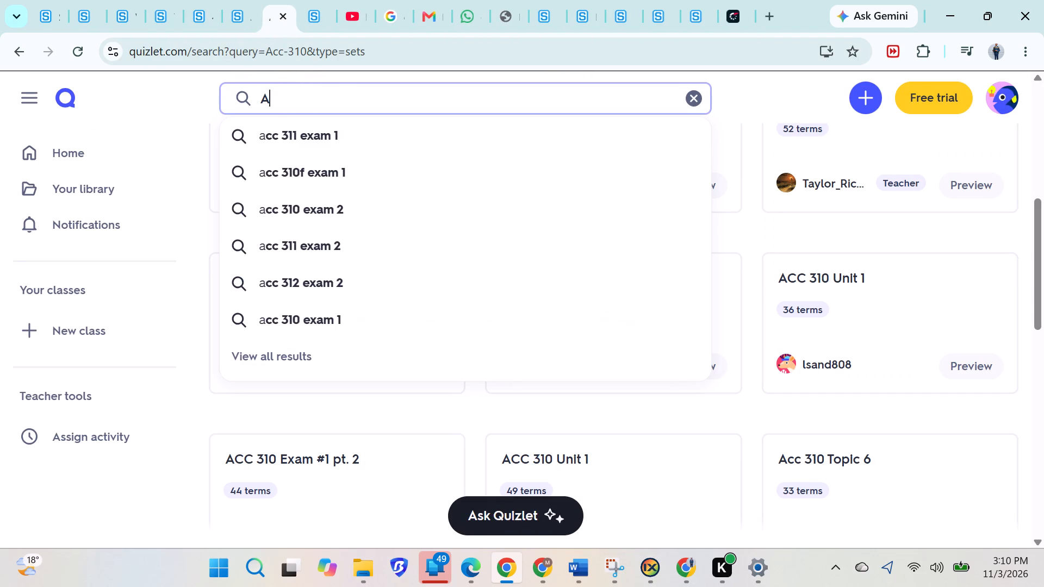
key("ctrl+v")
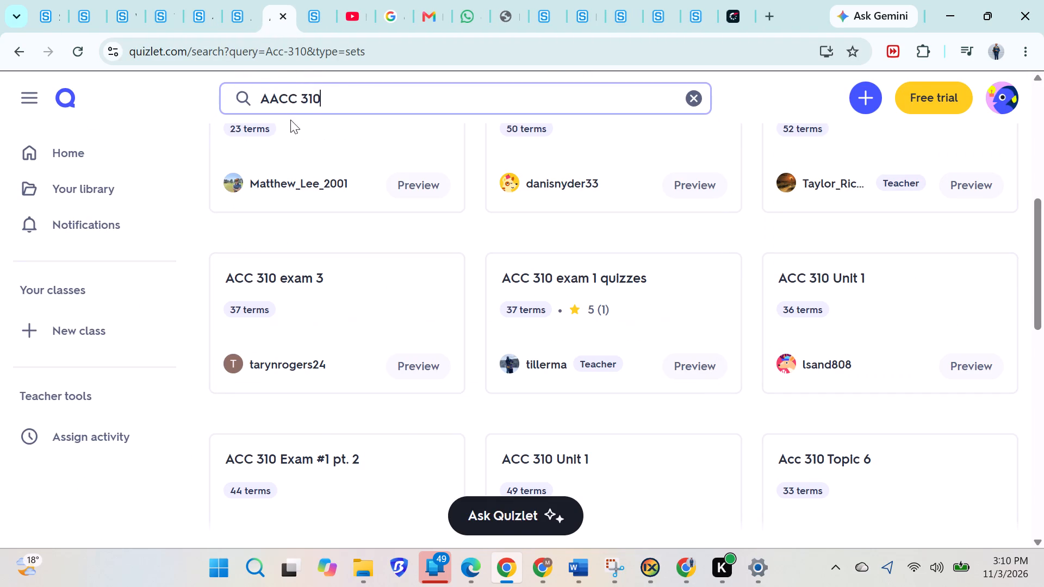
left_click(270, 107)
key("BackSpace")
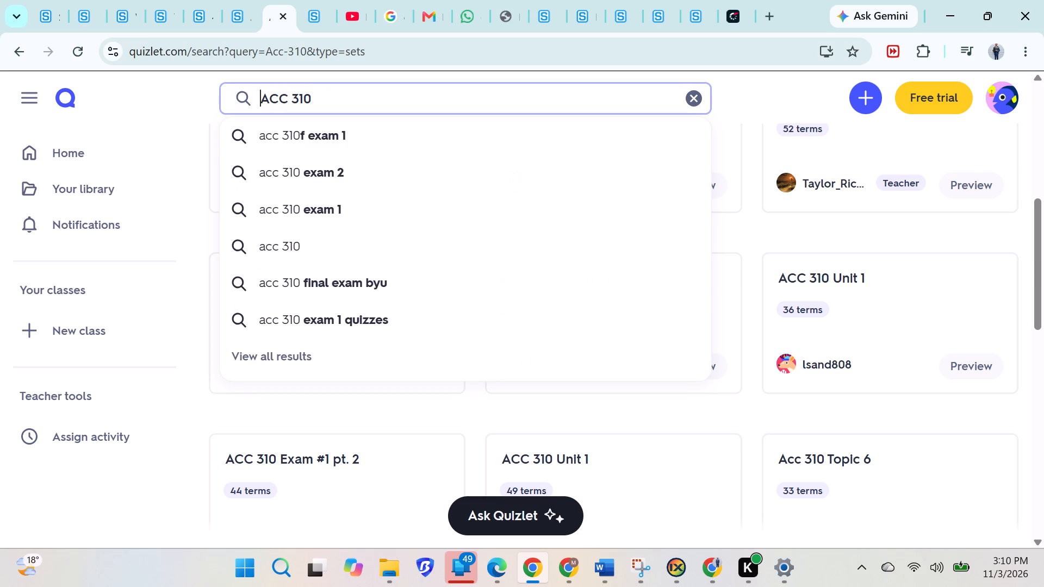
left_click(339, 96)
key("space")
type("EXAM 2")
key("Return")
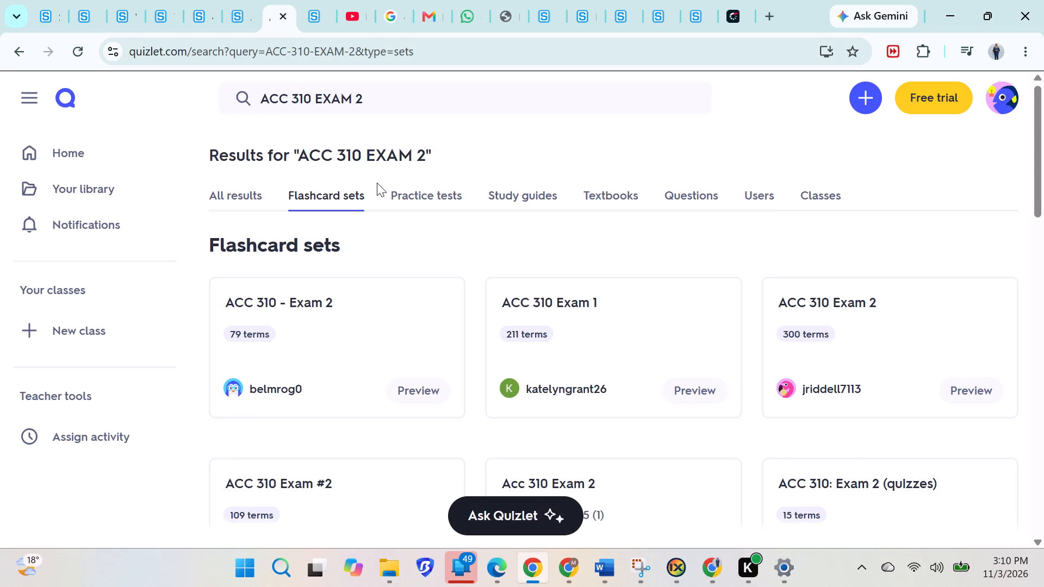
Preview the 79-term "ACC 310 - Exam 2" set, open it for study, and close the preview on the search page.
scroll(458, 246, "down", 2)
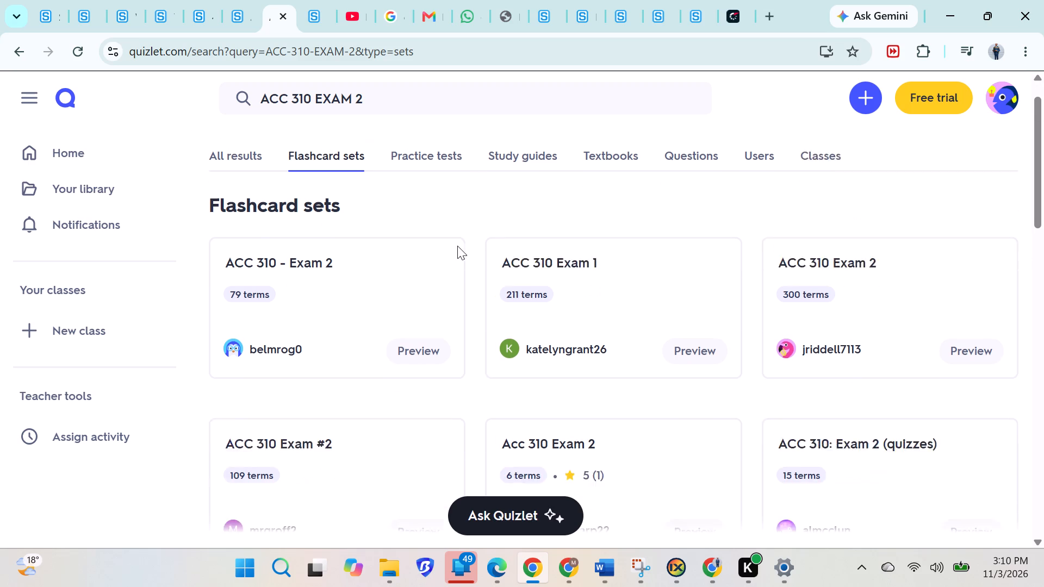
left_click(417, 230)
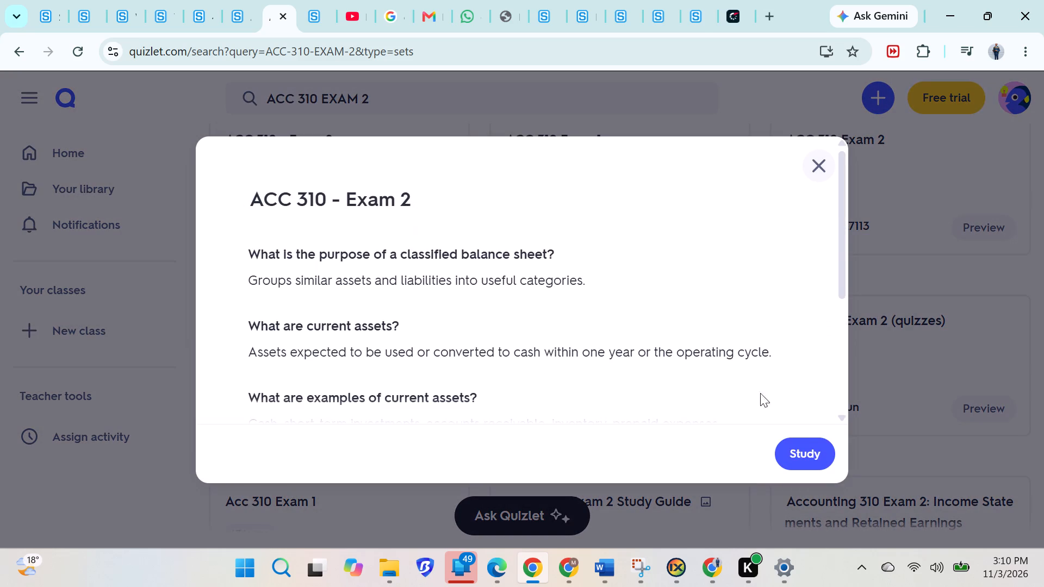
left_click(812, 447)
left_click(268, 5)
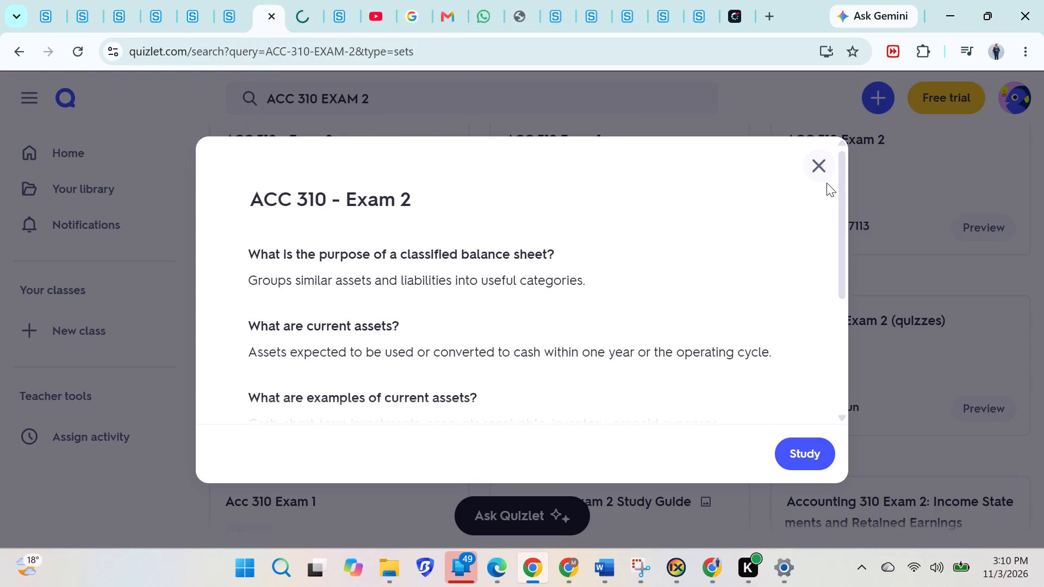
left_click(815, 165)
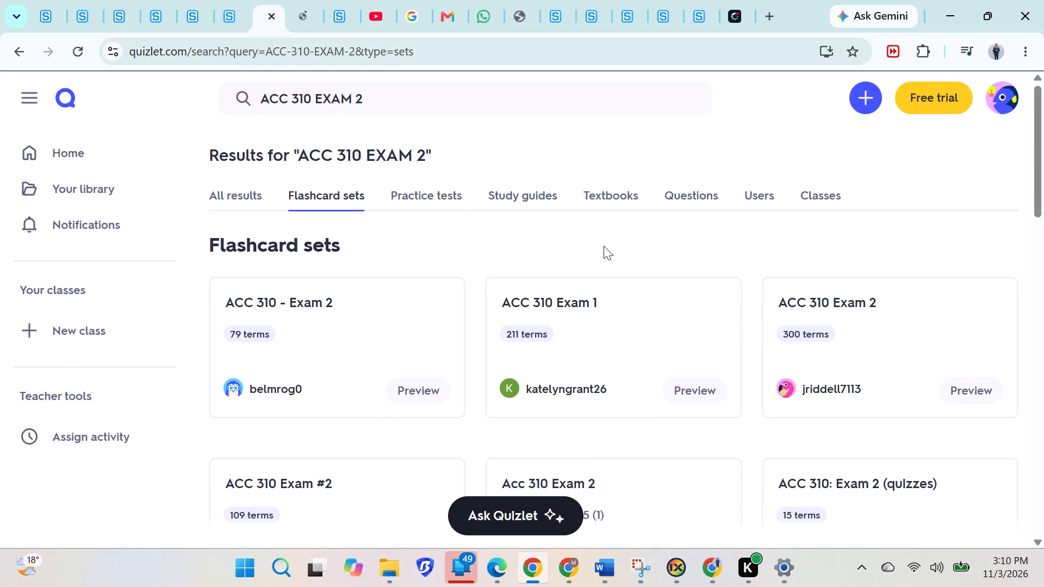
Preview the 300-term "ACC 310 Exam 2" set and open it for study.
scroll(470, 232, "down", 1)
scroll(471, 270, "up", 2)
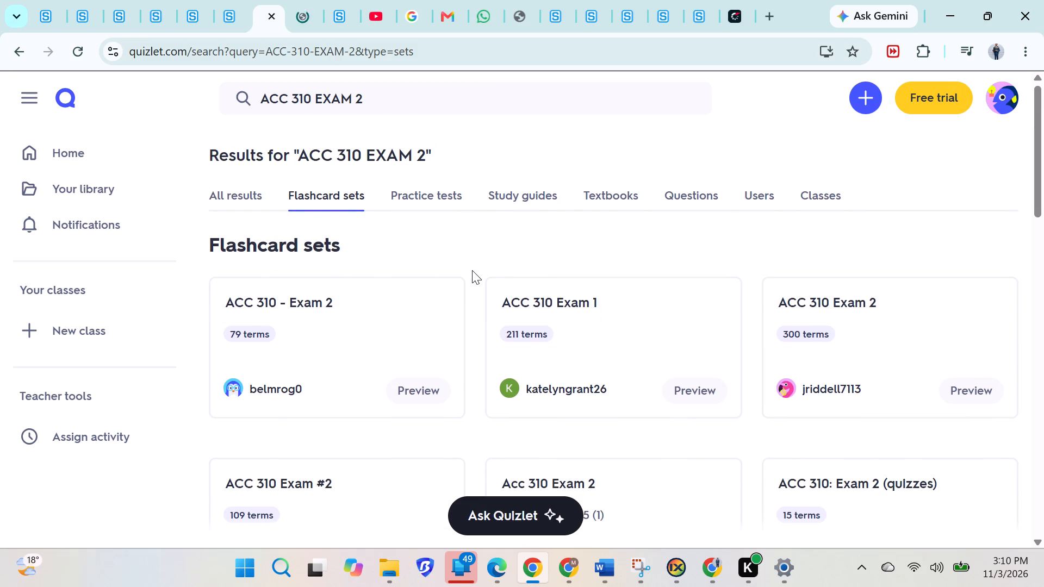
scroll(546, 270, "down", 1)
left_click(971, 310)
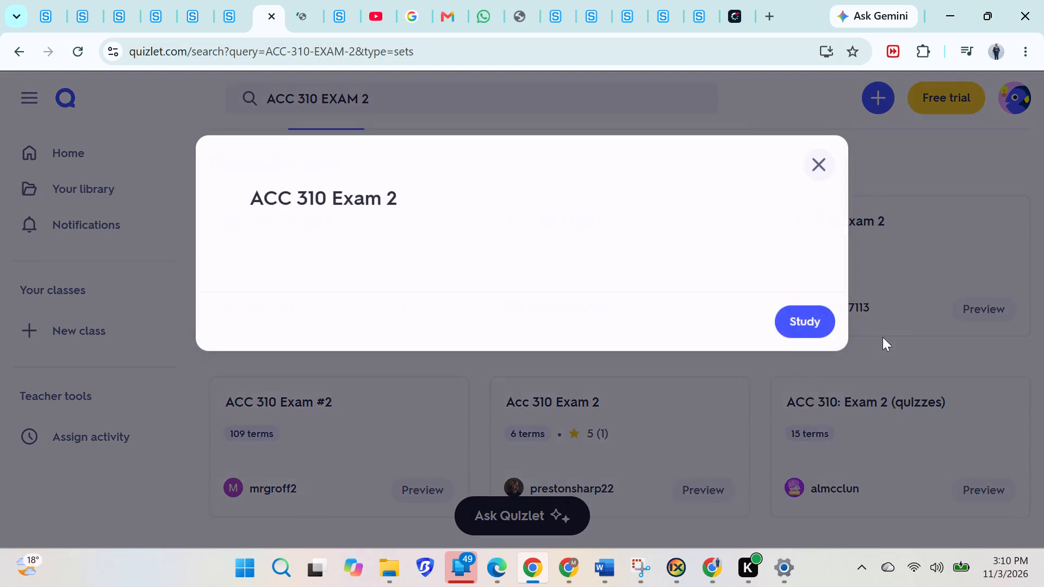
left_click(803, 450)
Make a copy of the opened "ACC 310 - Exam 2" set and of the opened "ACC 310 Exam 2" set.
left_click(319, 0)
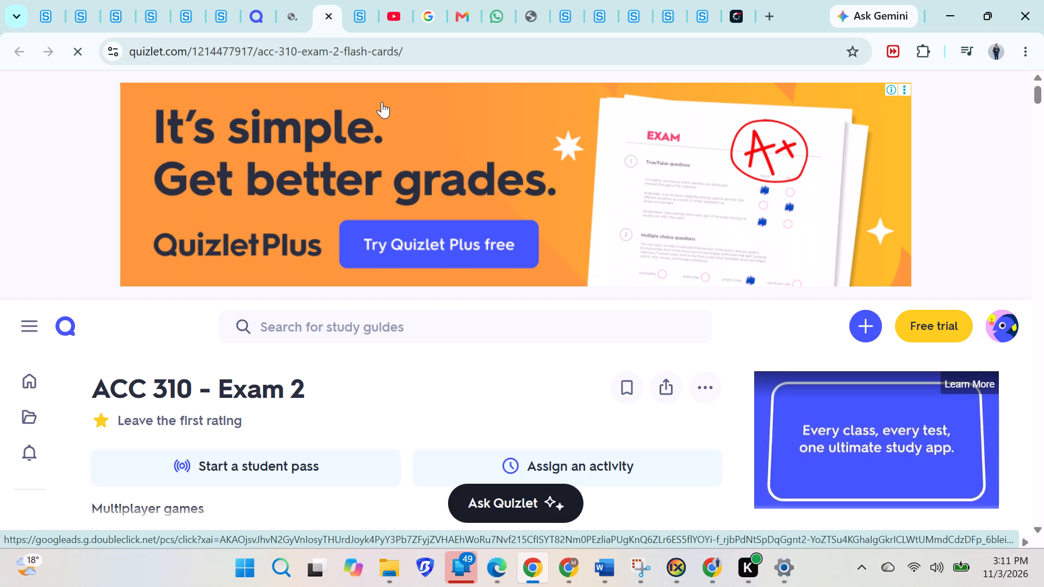
left_click(718, 380)
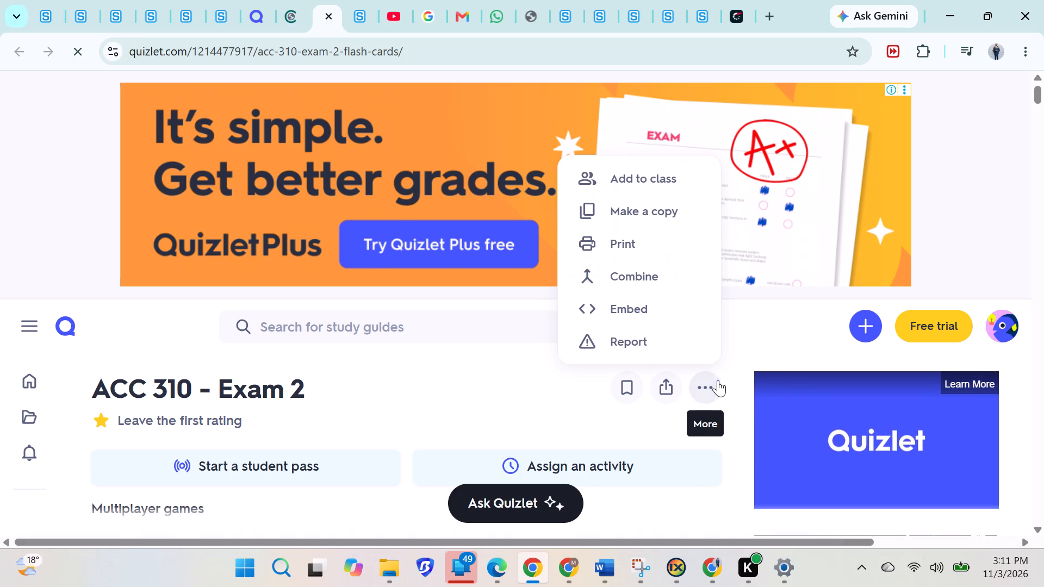
left_click(639, 211)
left_click(298, 0)
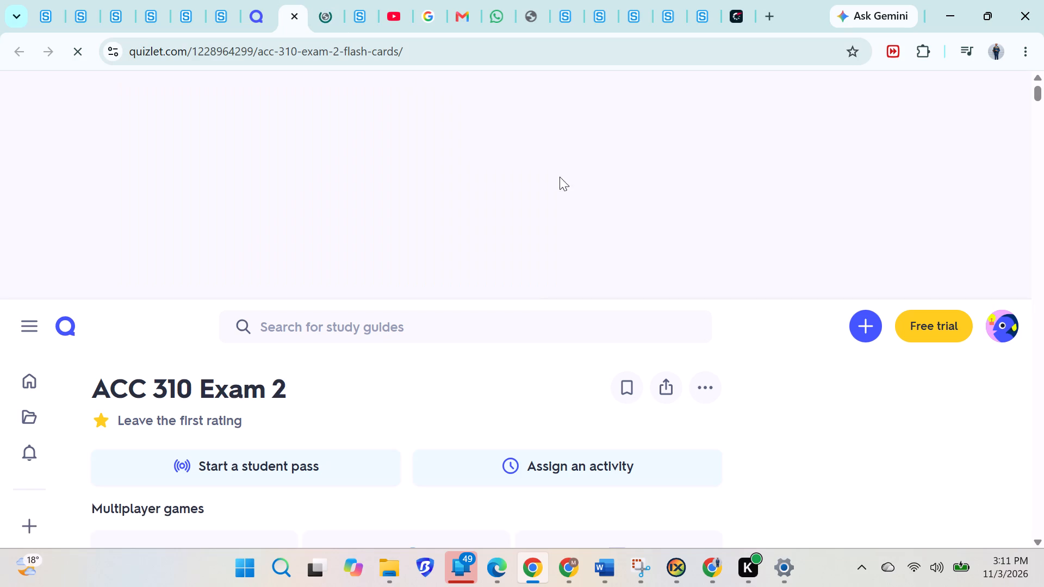
left_click(691, 379)
left_click(622, 221)
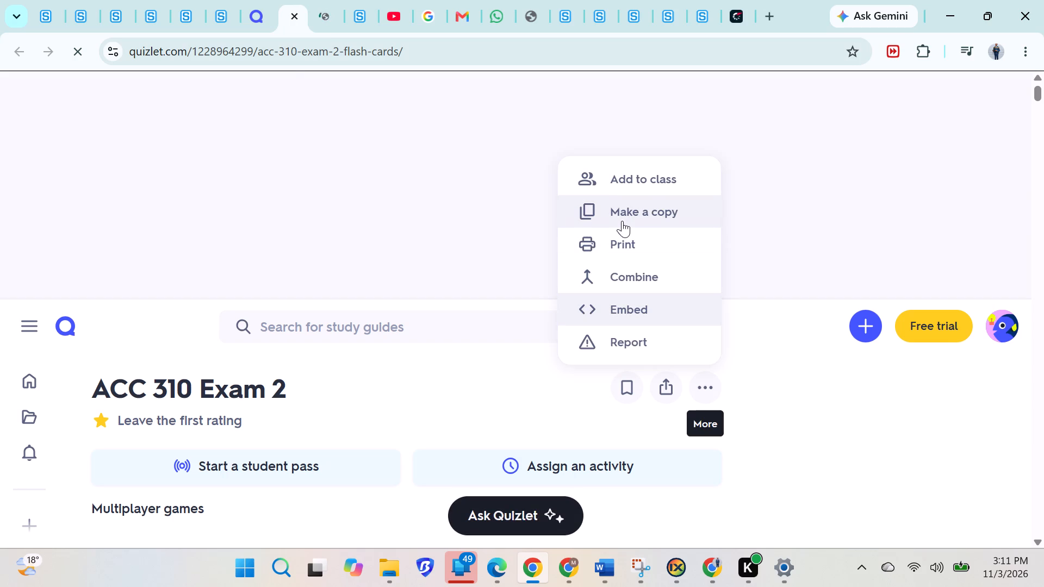
Return to the search results, close the open preview, then preview the 109-term "ACC 310 Exam #2" set and open it for study.
left_click(245, 0)
left_click(811, 176)
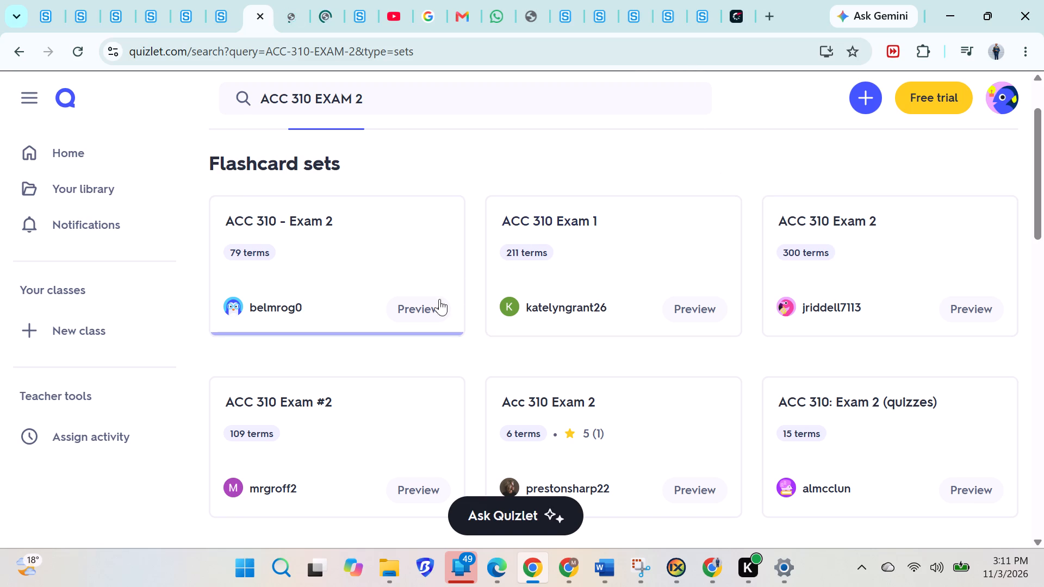
scroll(434, 311, "down", 1)
left_click(426, 405)
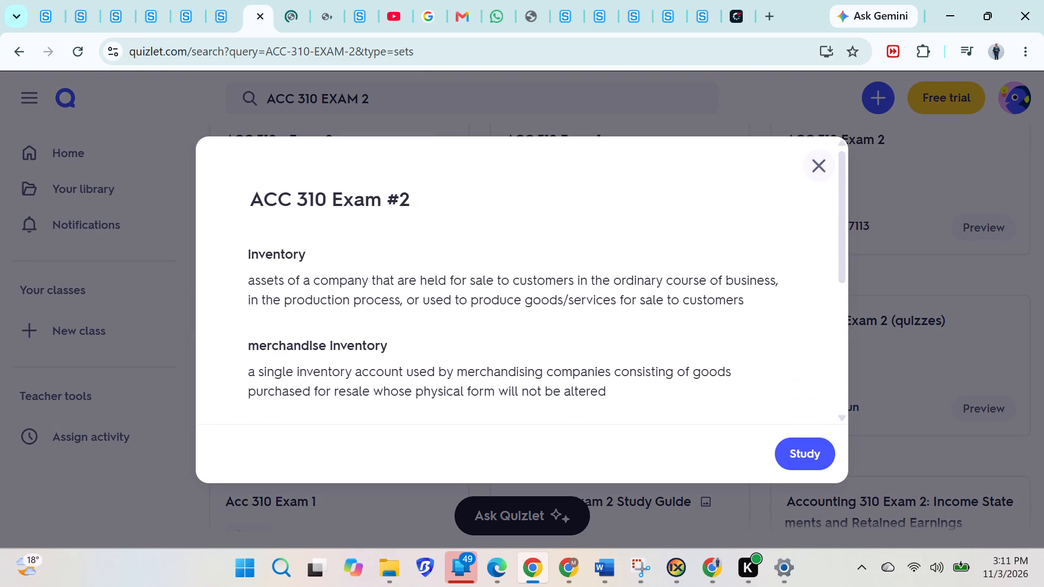
left_click(810, 452)
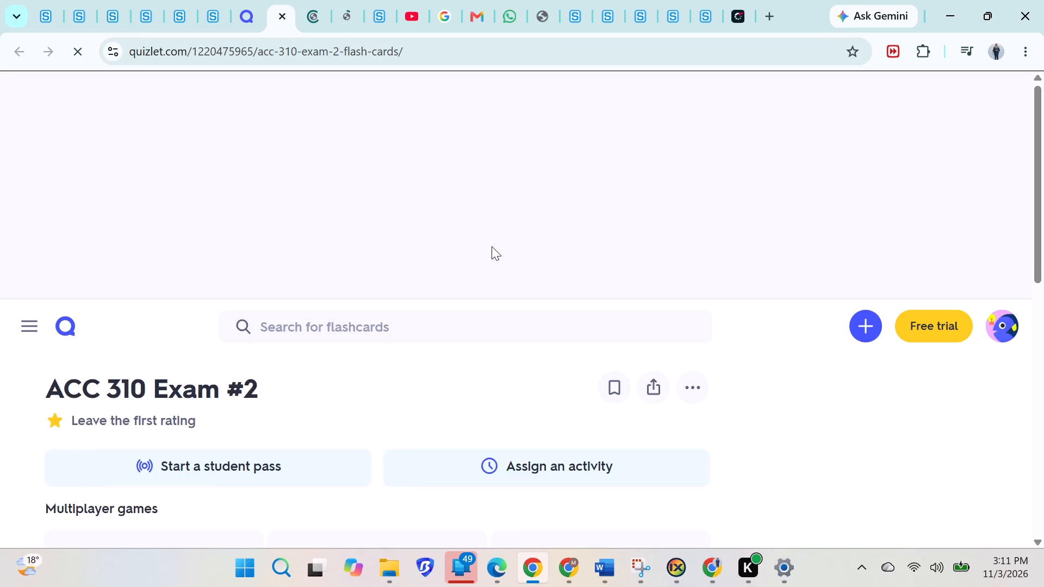
Create the new flashcard sets from the copied "ACC 310 - Exam 2" and "ACC 310 Exam 2" drafts.
left_click(347, 0)
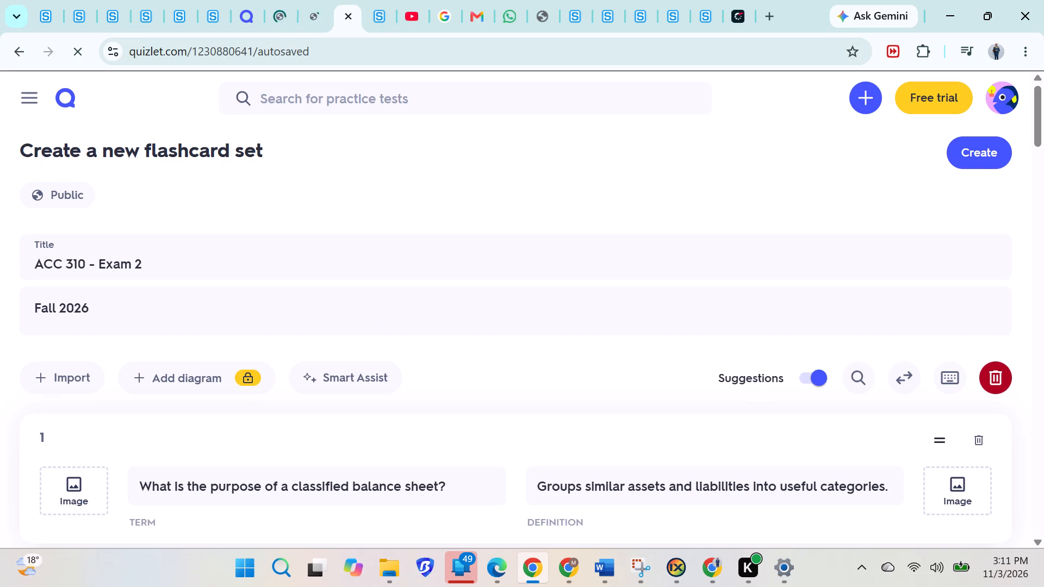
left_click(978, 154)
left_click(313, 0)
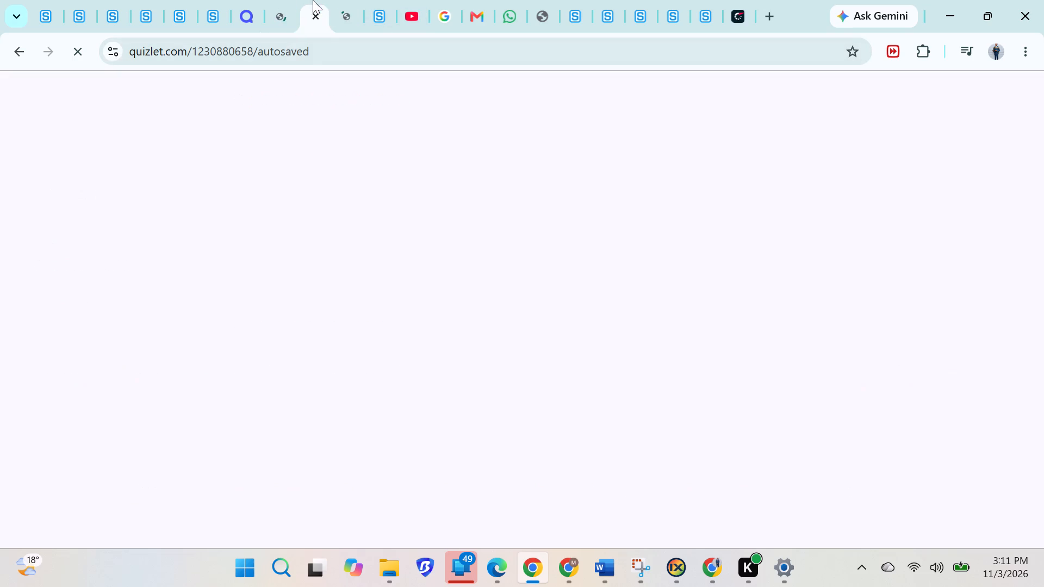
left_click(975, 149)
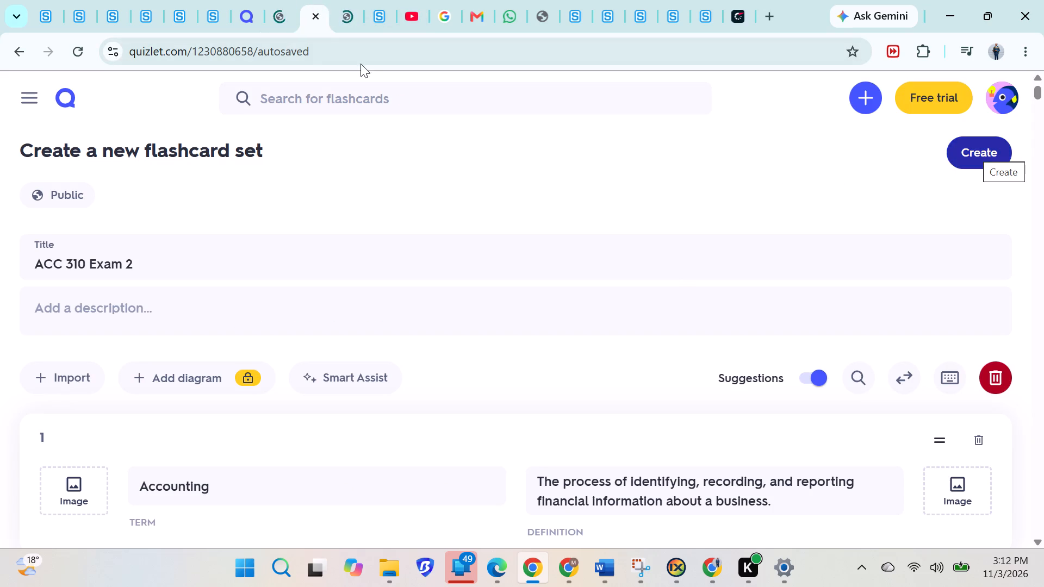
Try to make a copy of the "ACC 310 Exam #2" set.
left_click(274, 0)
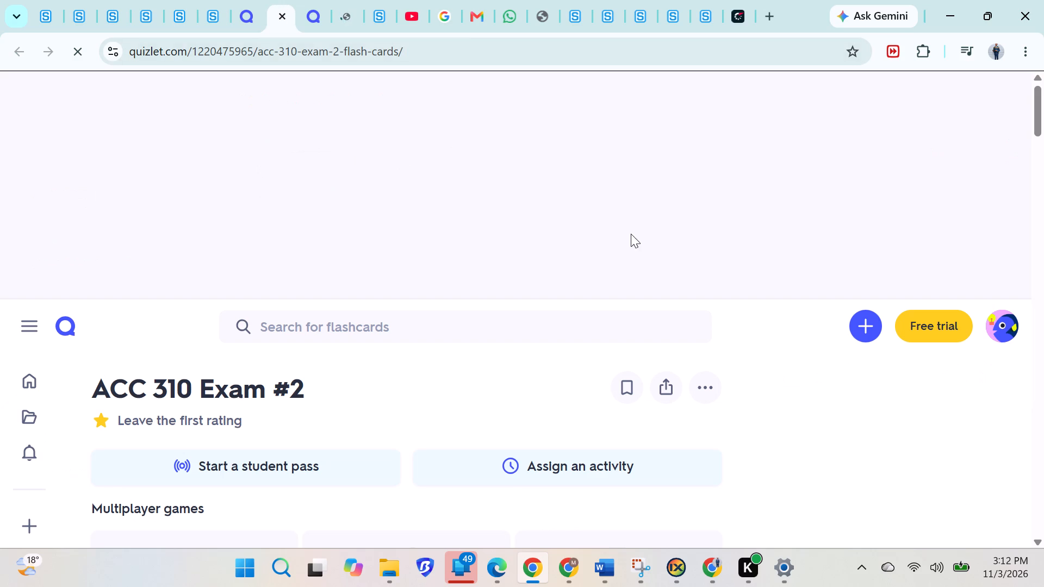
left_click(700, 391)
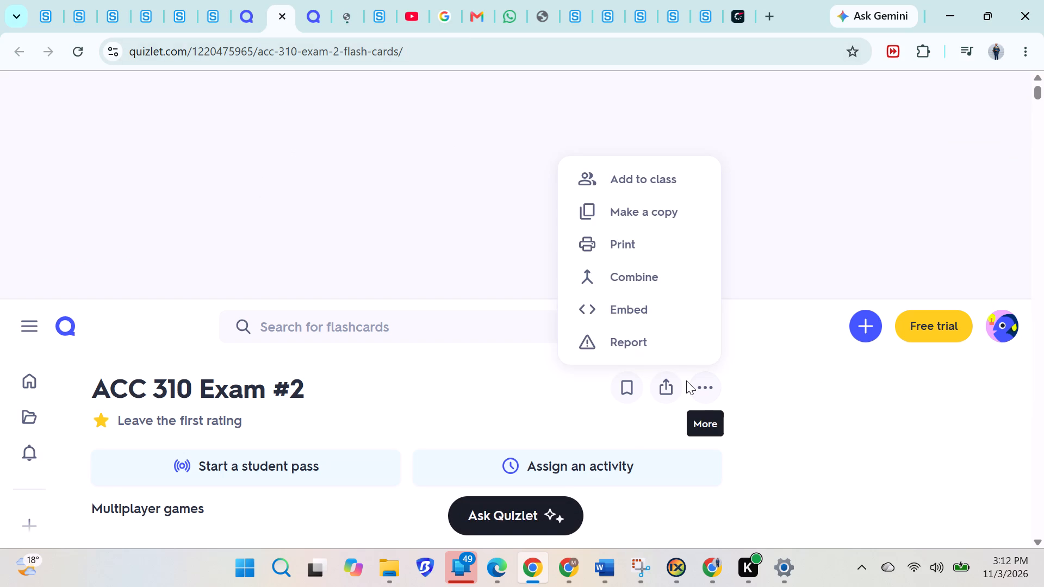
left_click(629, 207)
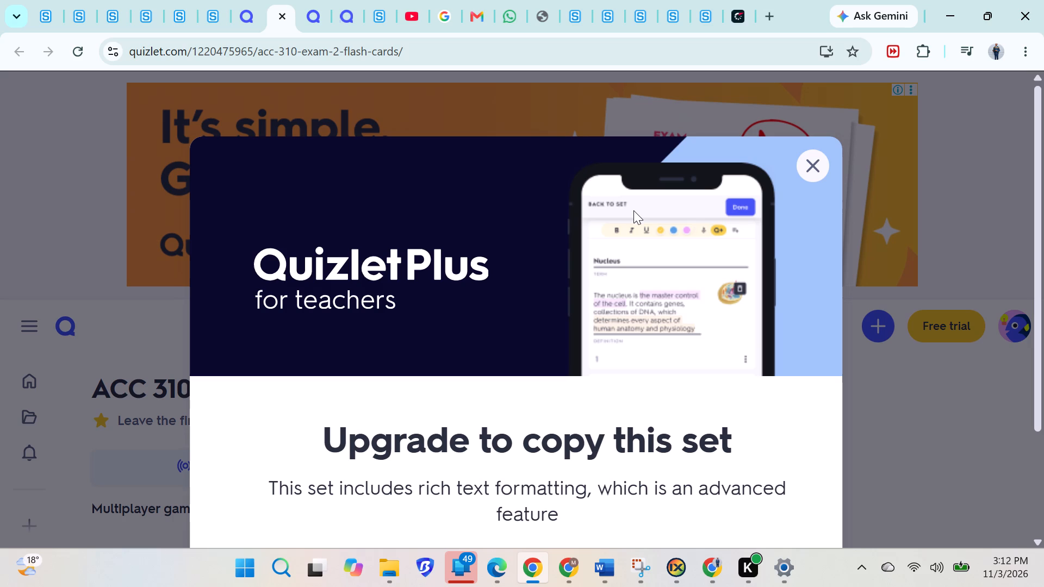
Export the copied "ACC 310 - Exam 2" set with "- ANSWER ✔" between term and definition and \n\n between rows, and copy its text.
left_click(356, 0)
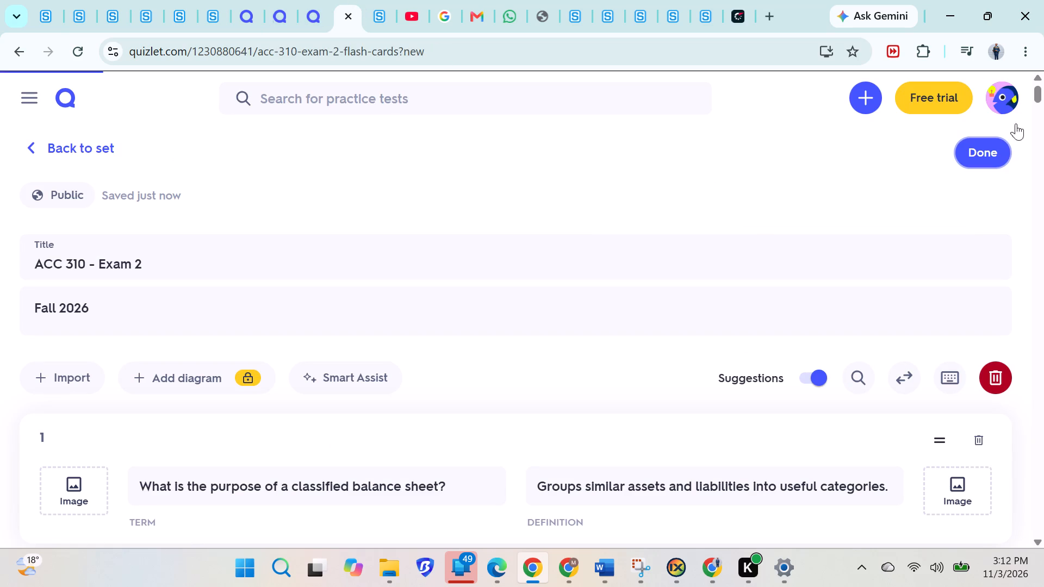
left_click(308, 2)
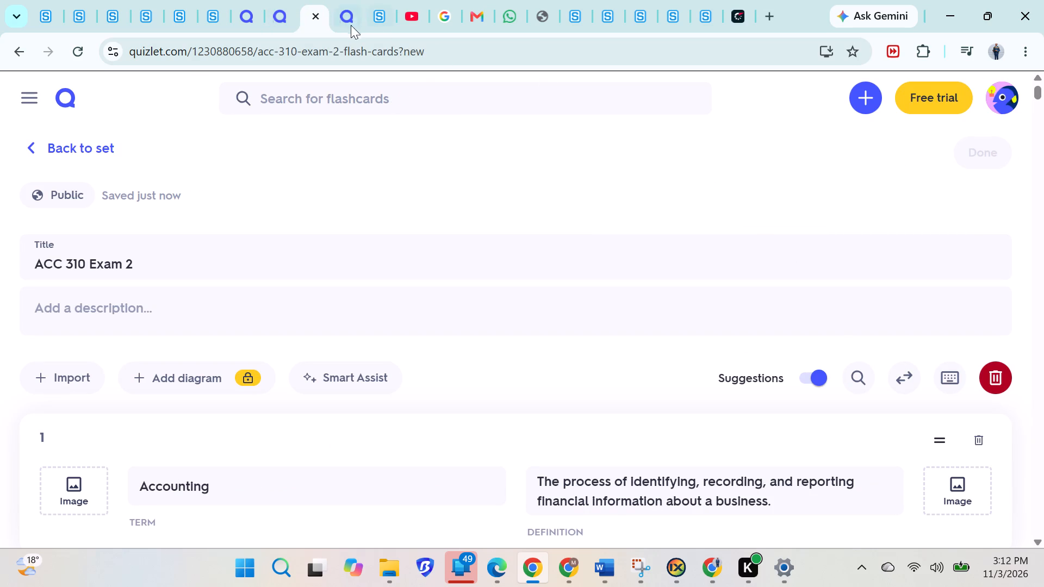
left_click(346, 0)
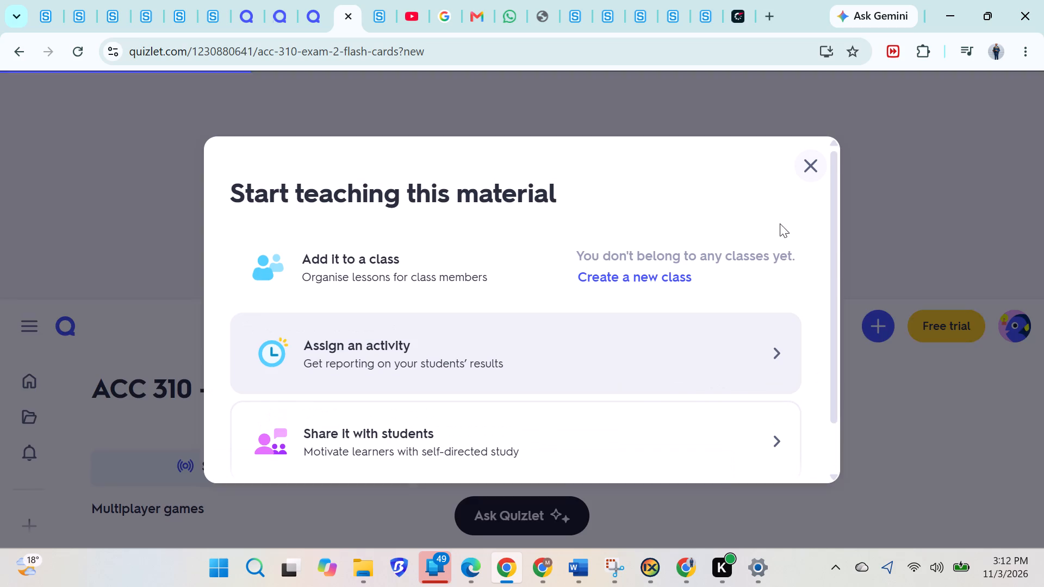
left_click(806, 167)
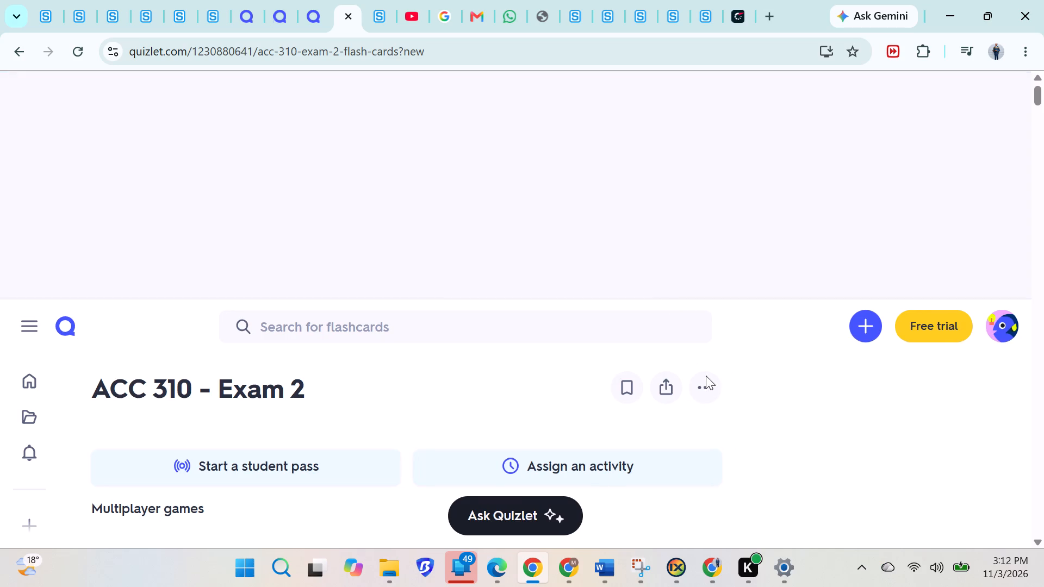
left_click(705, 382)
left_click(620, 304)
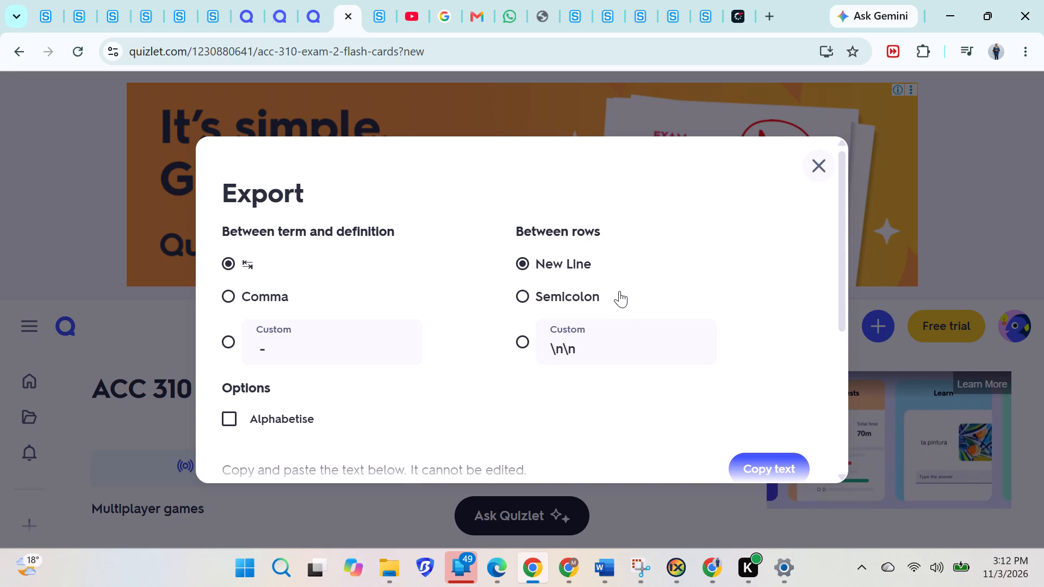
left_click(318, 340)
left_click(315, 352)
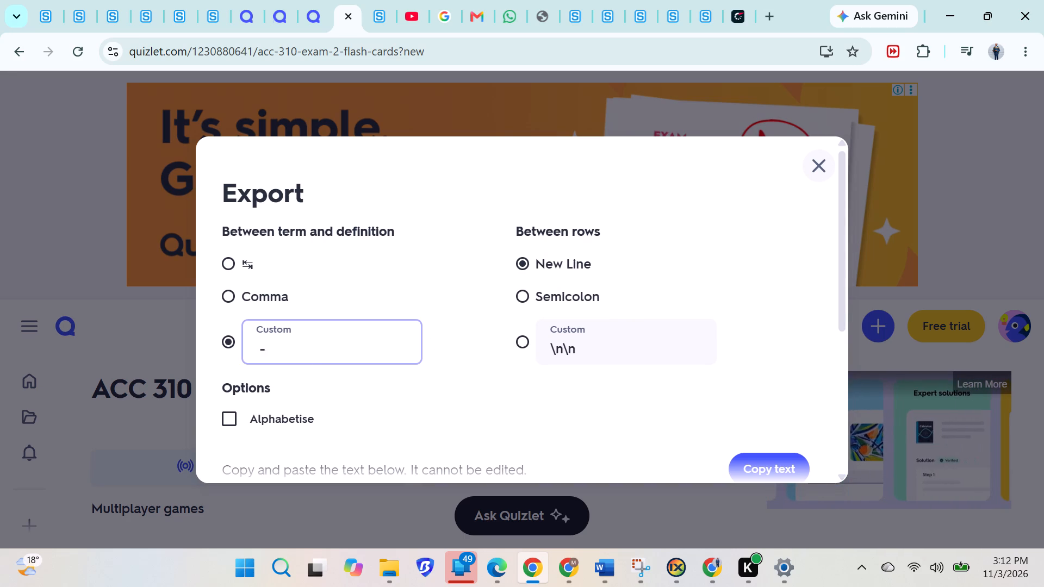
left_click(307, 345)
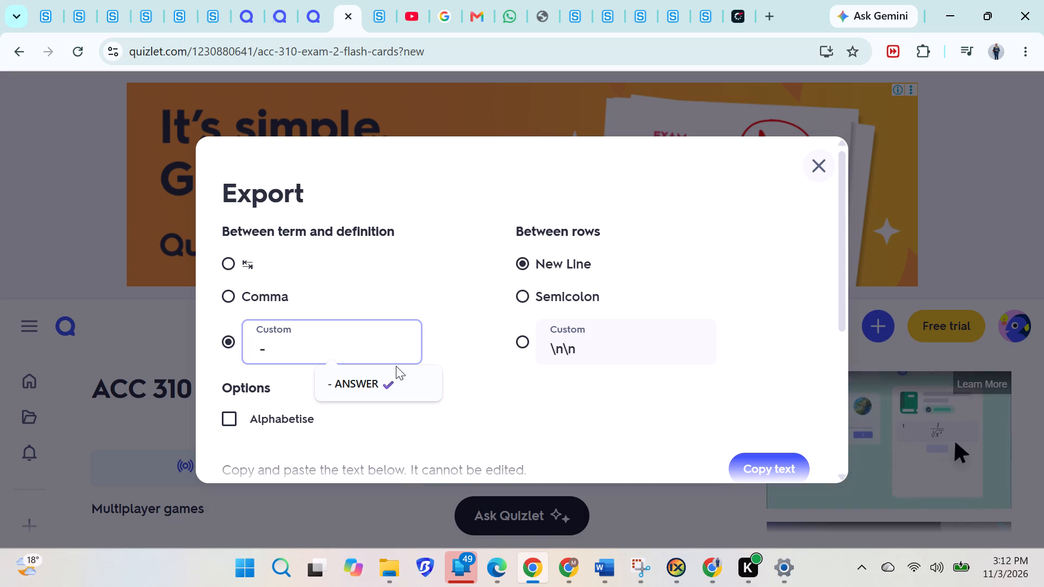
left_click(357, 384)
left_click(610, 353)
left_click(641, 377)
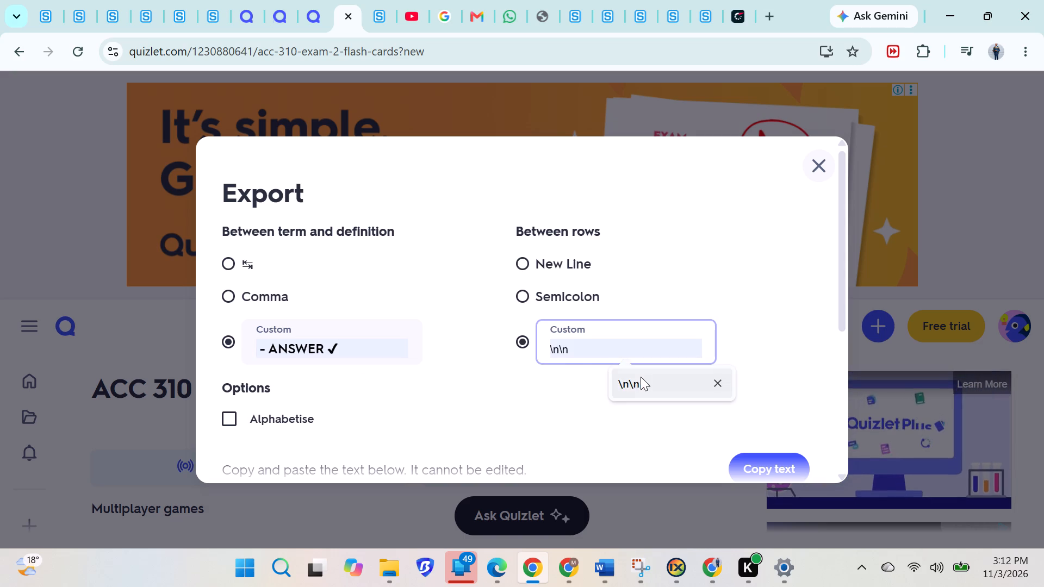
scroll(742, 281, "down", 2)
left_click(767, 308)
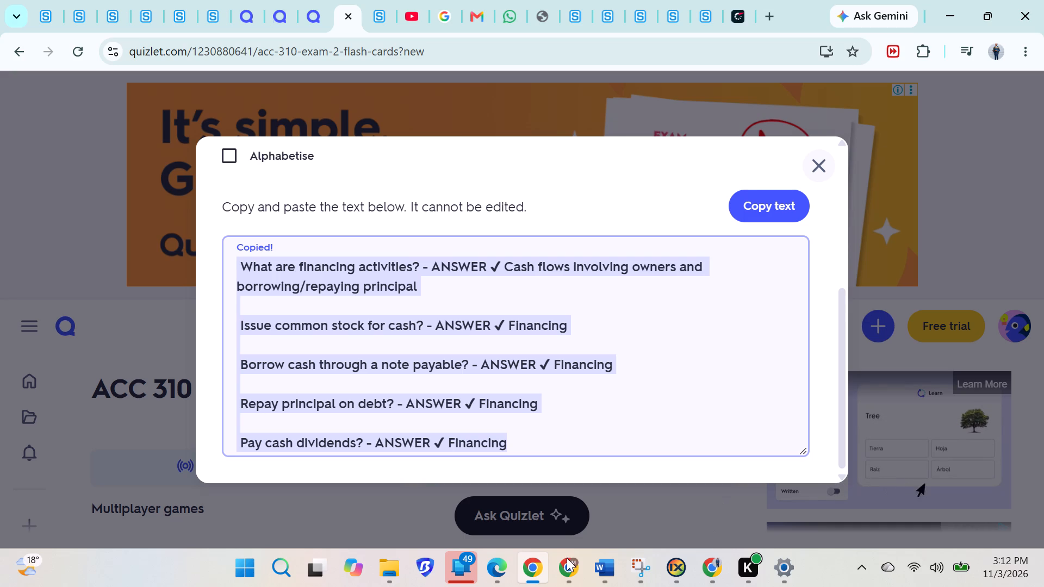
Switch to Word and paste the copied "ACC 310 - Exam 2" text into the blank document.
left_click(533, 569)
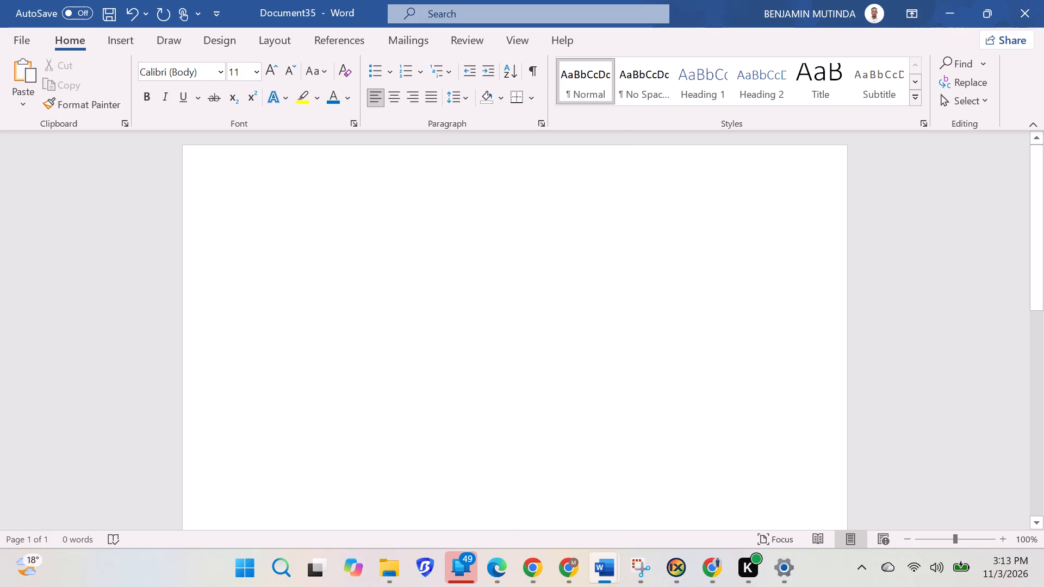
key("ctrl+v")
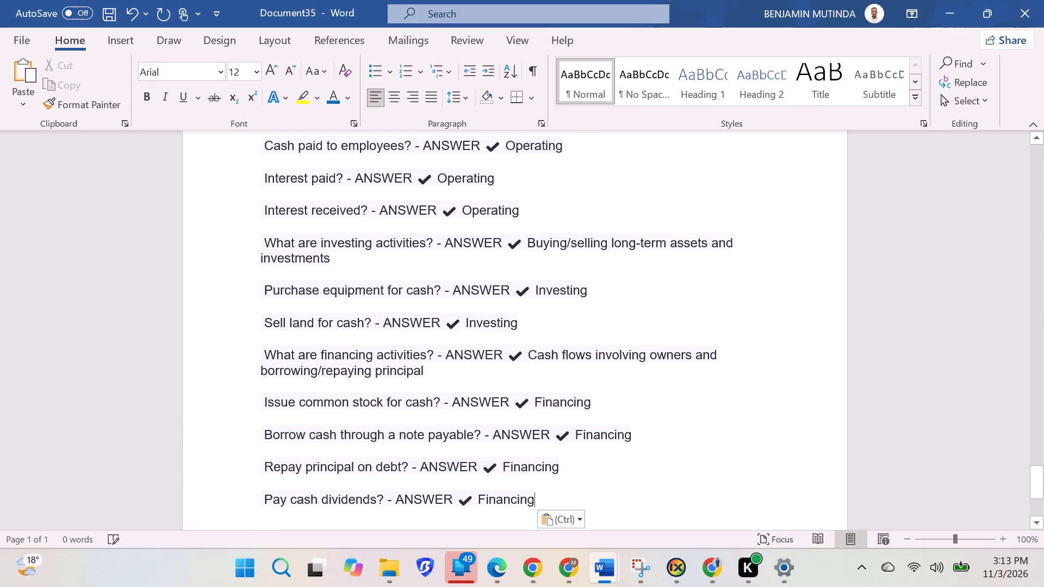
In Chrome, export the copied "ACC 310 Exam 2" set with "- ANSWER ✔" between term and definition and \n\n between rows, and copy its text.
left_click(533, 565)
left_click(311, 2)
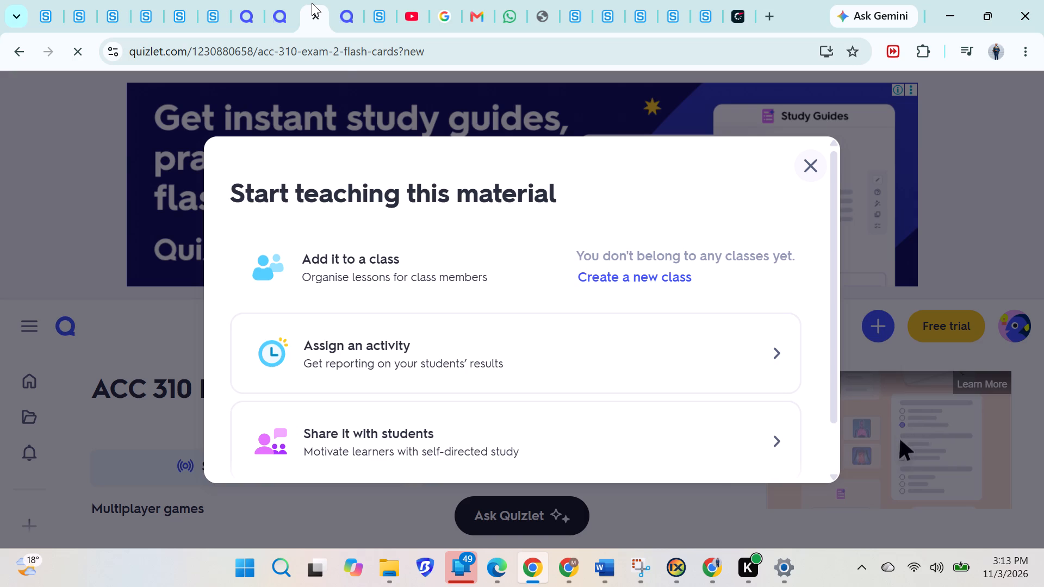
left_click(810, 161)
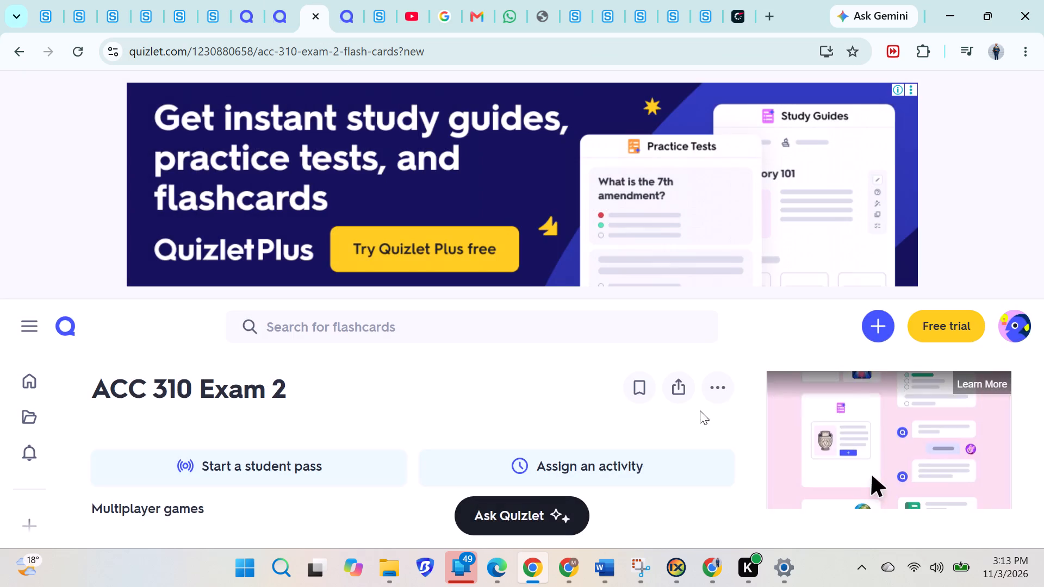
left_click(706, 388)
left_click(604, 299)
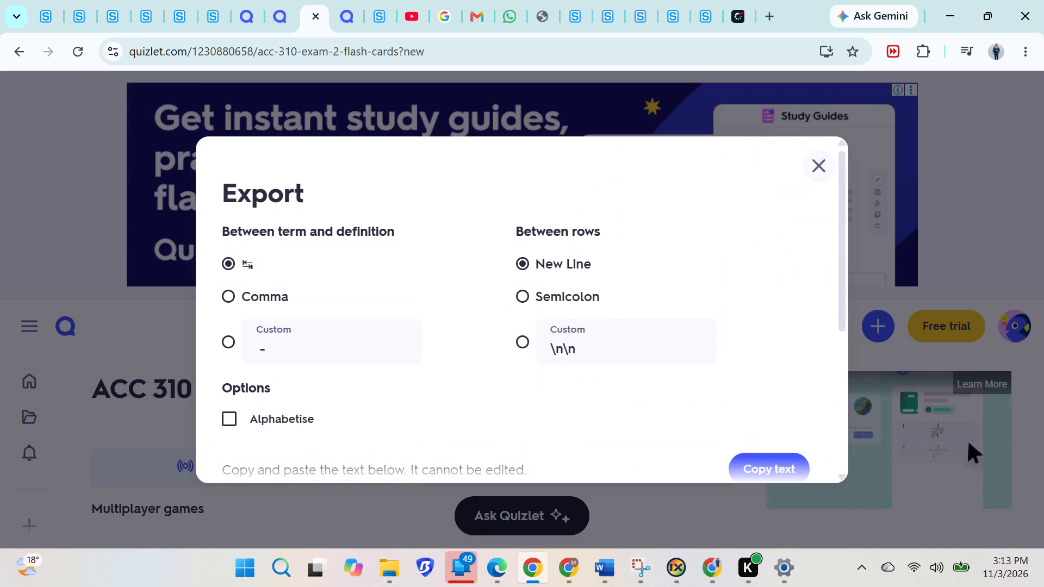
left_click(277, 355)
left_click(366, 384)
left_click(630, 351)
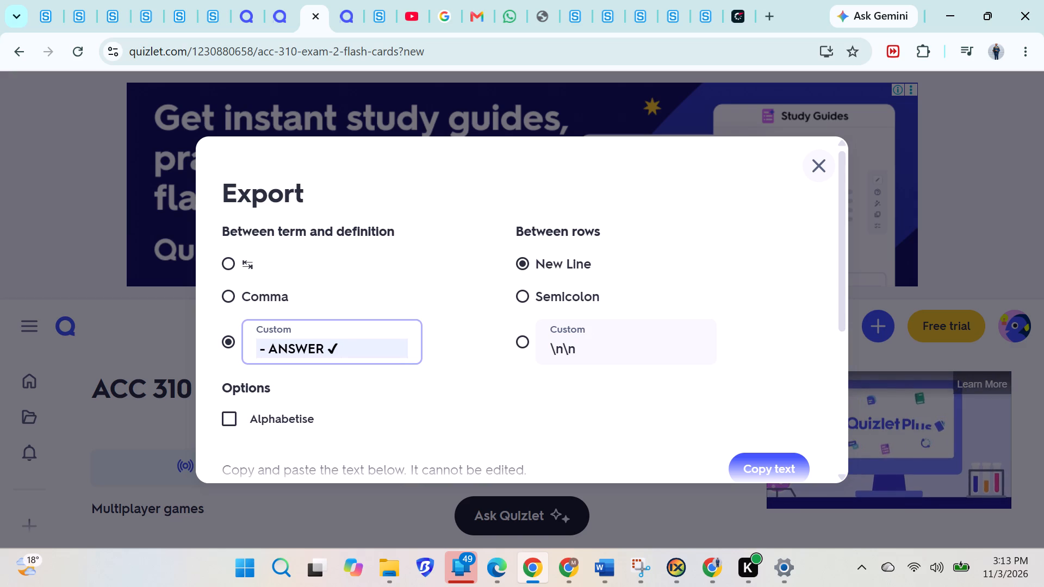
left_click(657, 390)
scroll(718, 300, "down", 2)
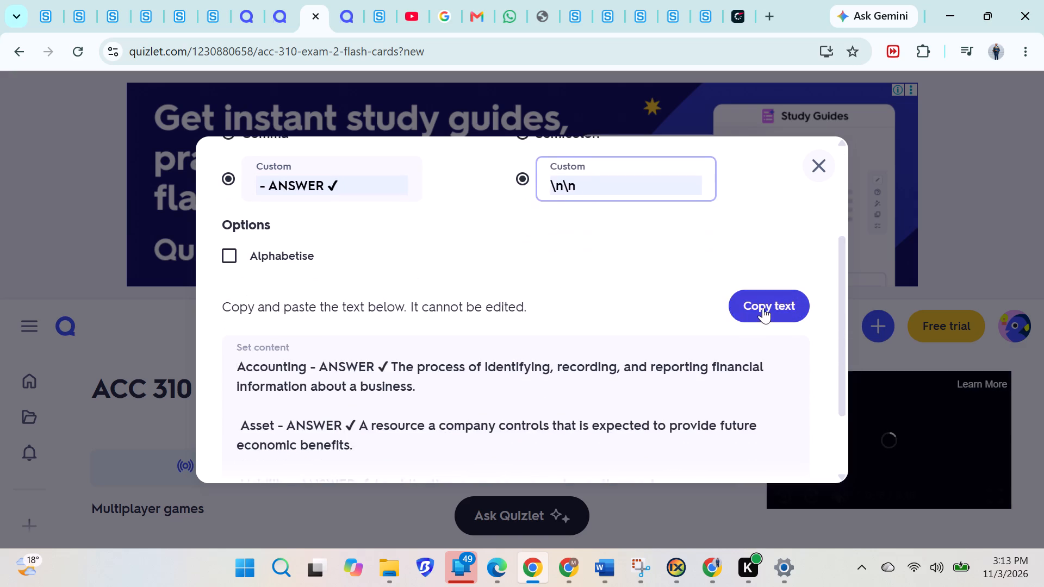
left_click(763, 307)
In Word, paste the copied "ACC 310 Exam 2" text two lines below the current ratio formula entry on page 2.
left_click(538, 570)
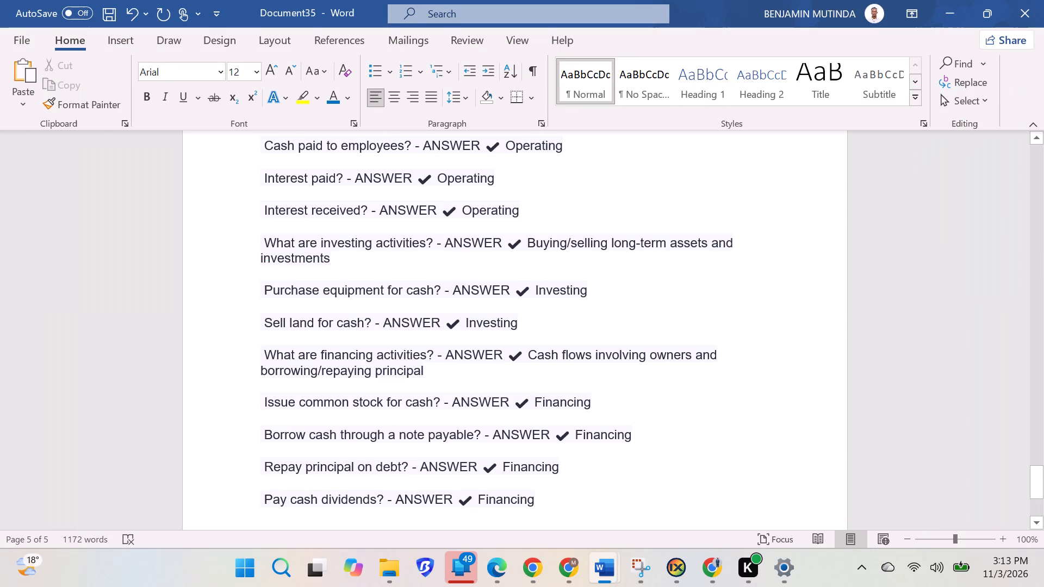
triple_click(1043, 262)
scroll(651, 361, "up", 12)
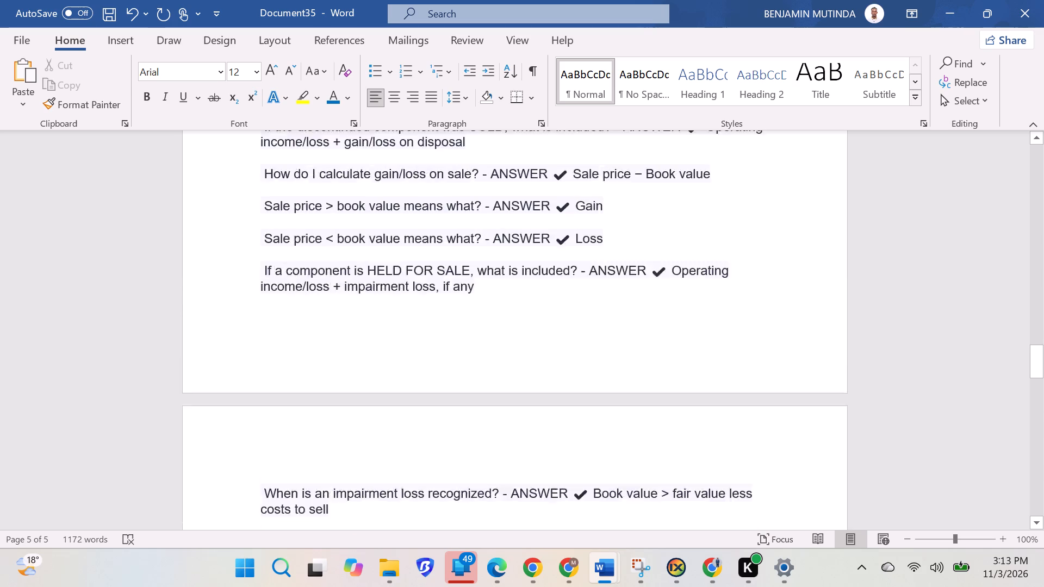
left_click_drag(1043, 224, 1028, 142)
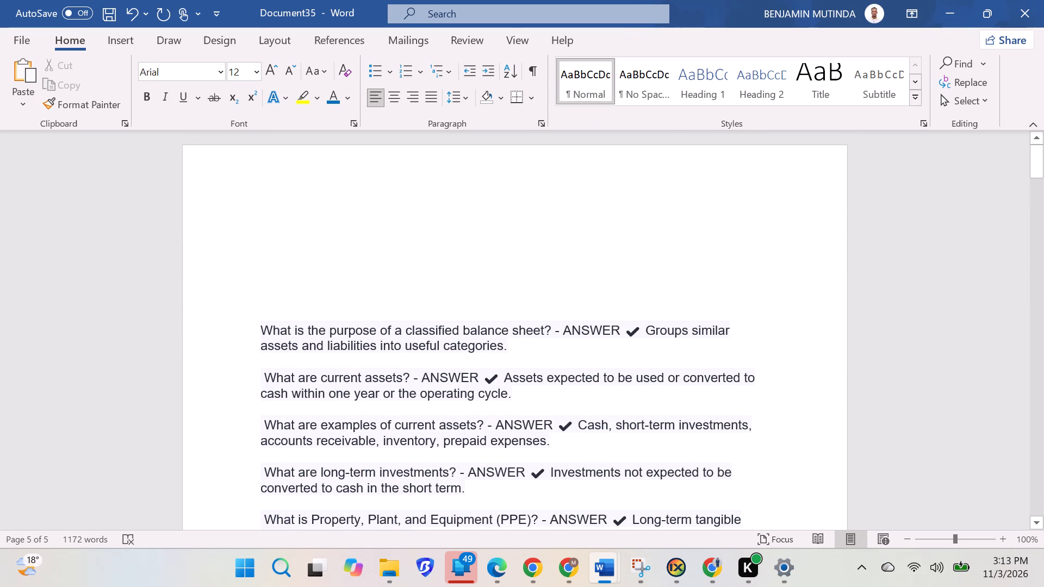
scroll(401, 322, "down", 6)
scroll(401, 322, "up", 7)
scroll(401, 322, "down", 5)
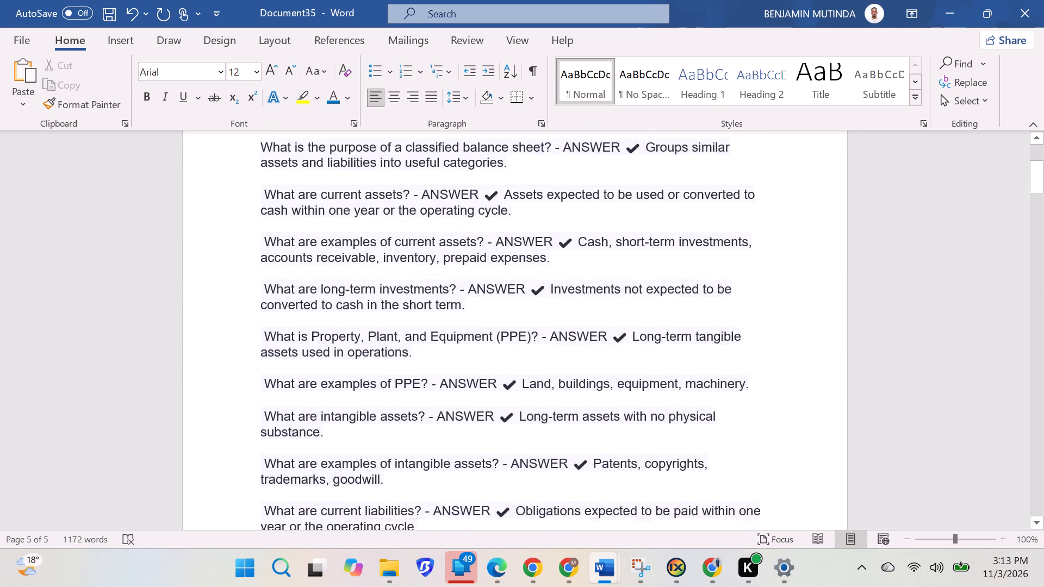
scroll(401, 322, "down", 13)
left_click(776, 411)
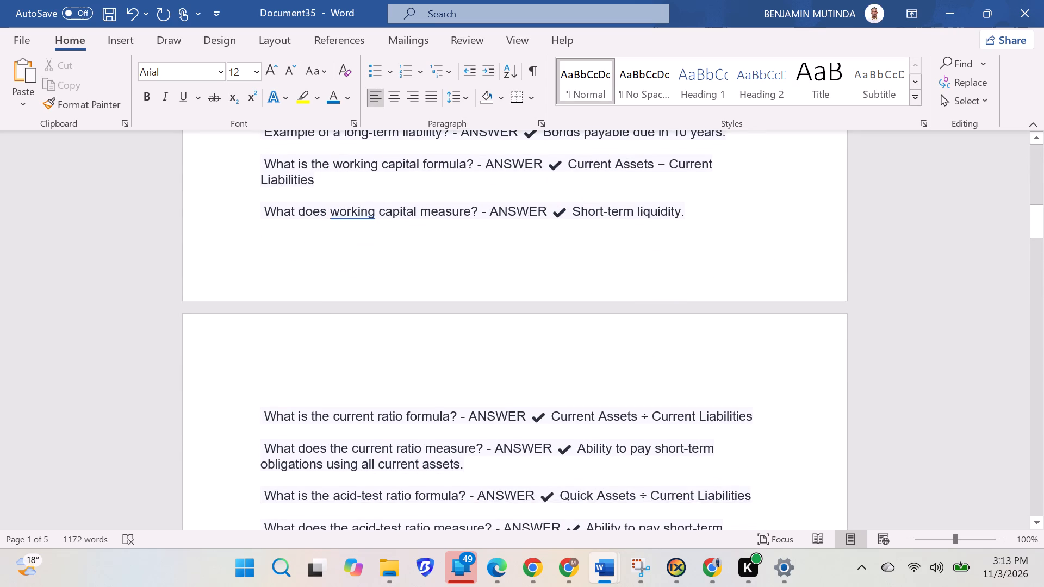
key("Return")
key("Return")
key("ctrl+v")
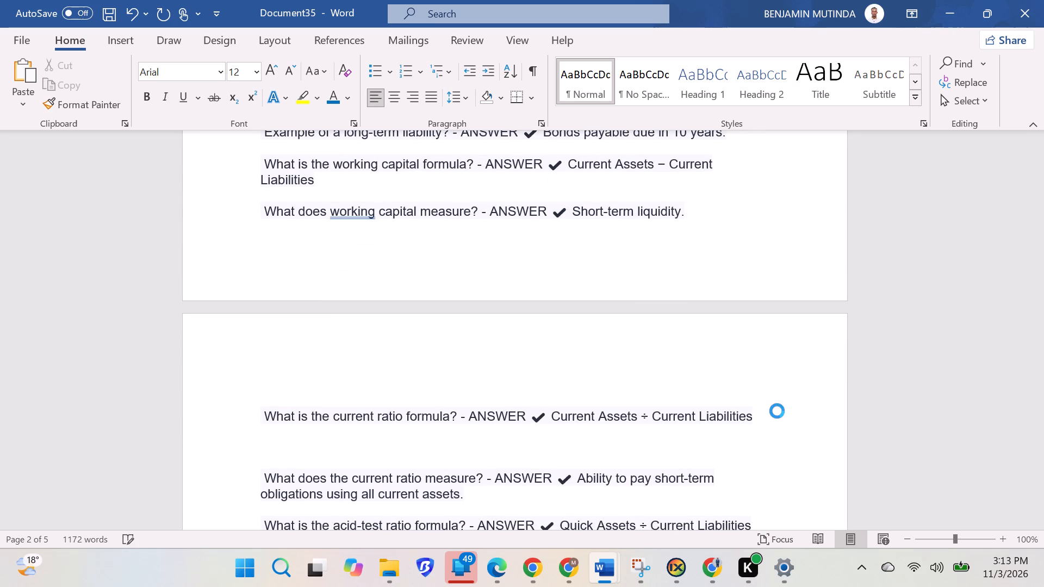
Switch back to Chrome.
left_click(533, 571)
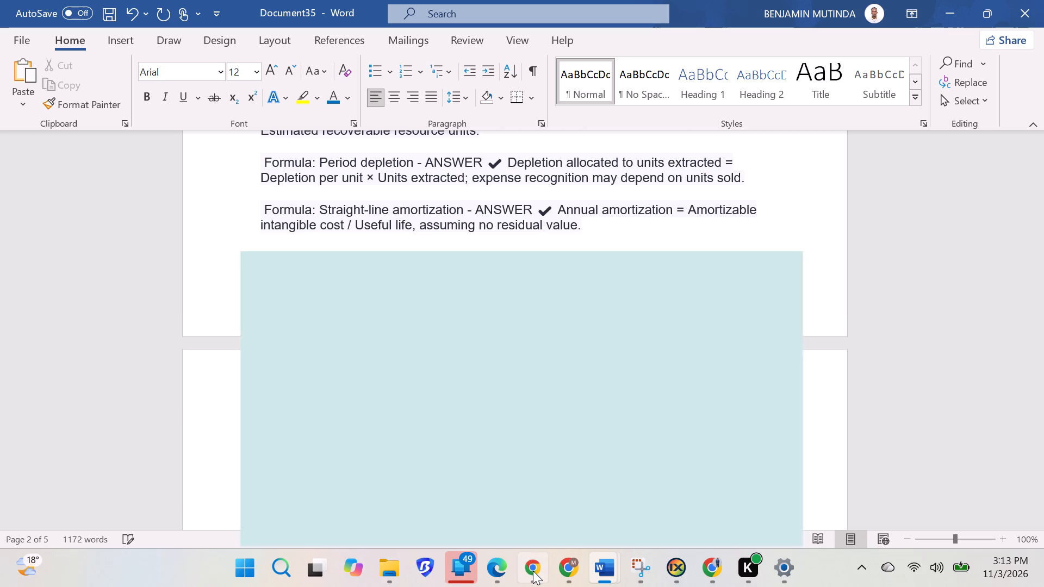
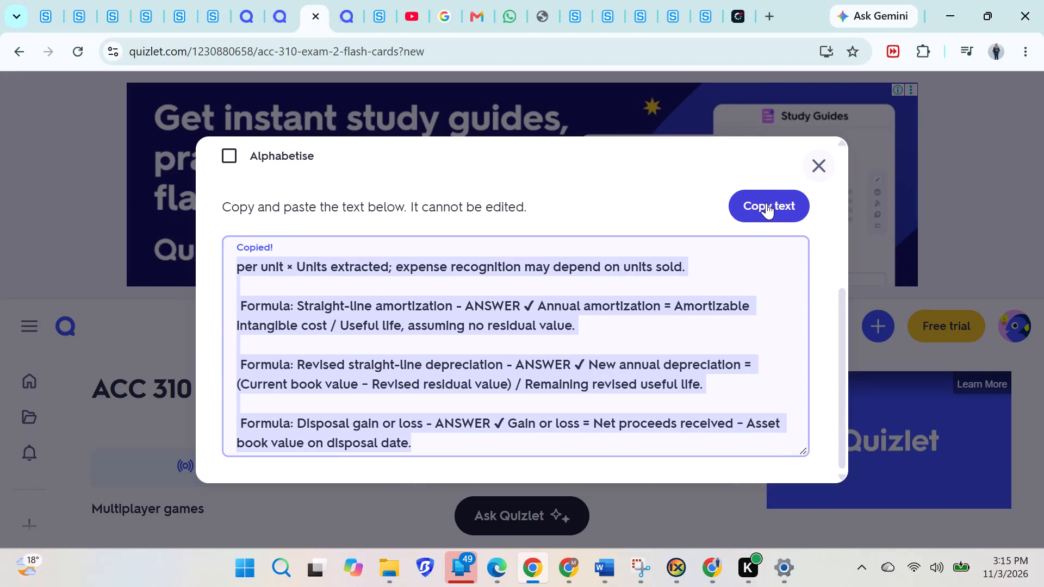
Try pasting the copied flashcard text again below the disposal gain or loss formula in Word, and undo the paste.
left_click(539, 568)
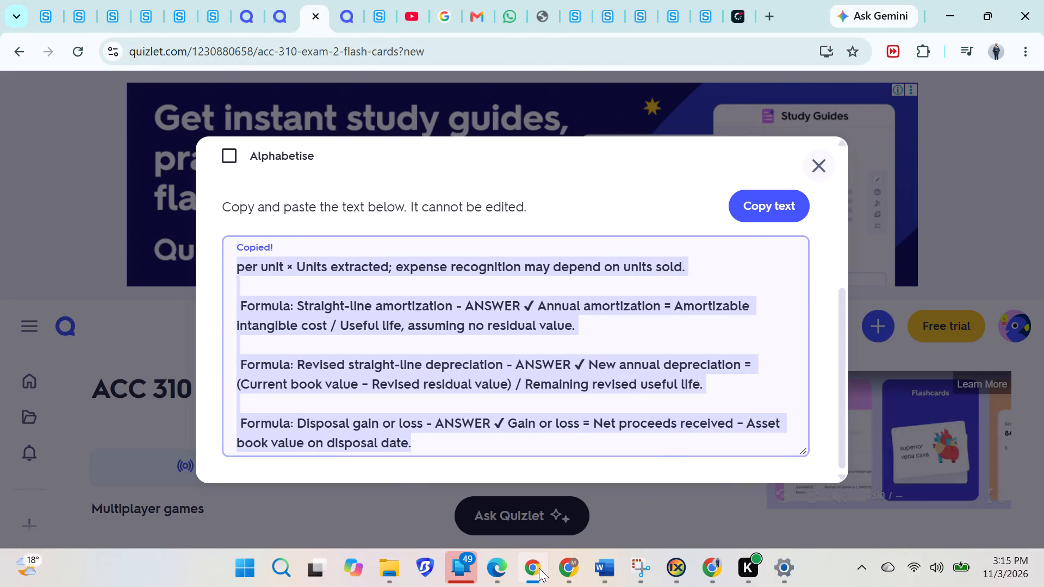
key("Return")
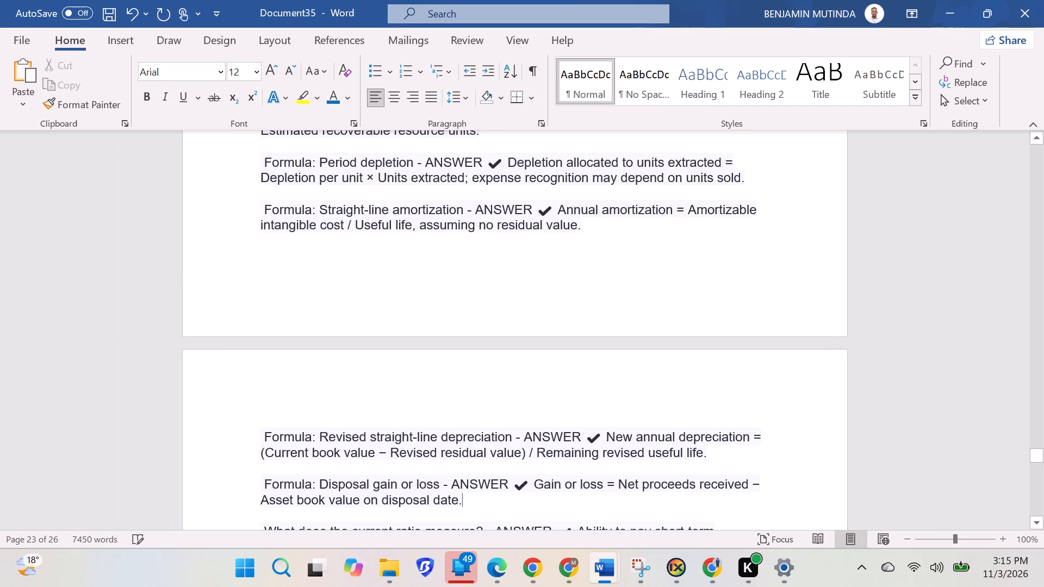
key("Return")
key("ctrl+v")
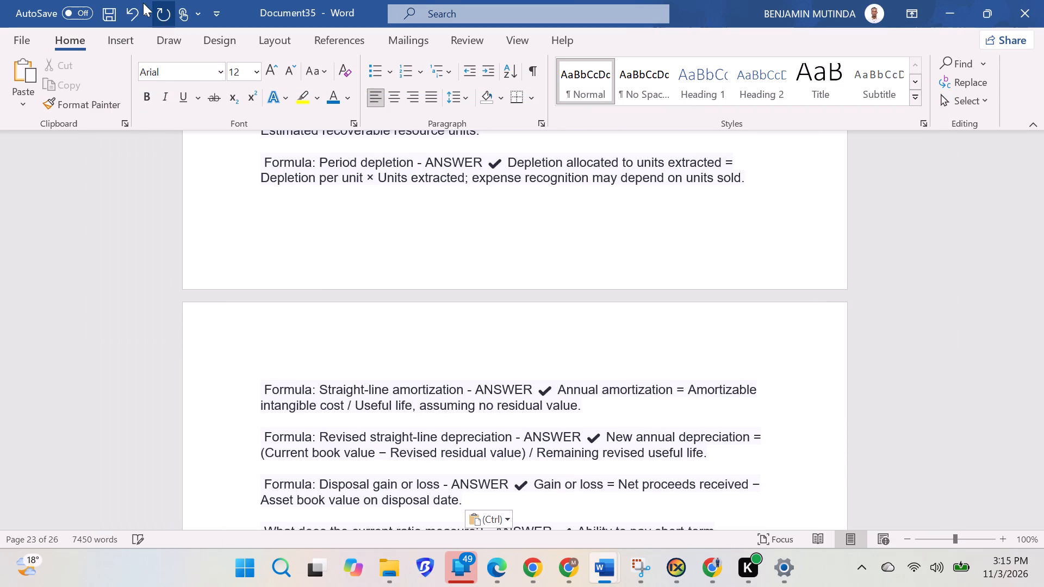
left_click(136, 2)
Switch to Chrome and open the "ACC 310 - Exam 2 Study Guide" set from the Quizlet search results.
left_click(530, 565)
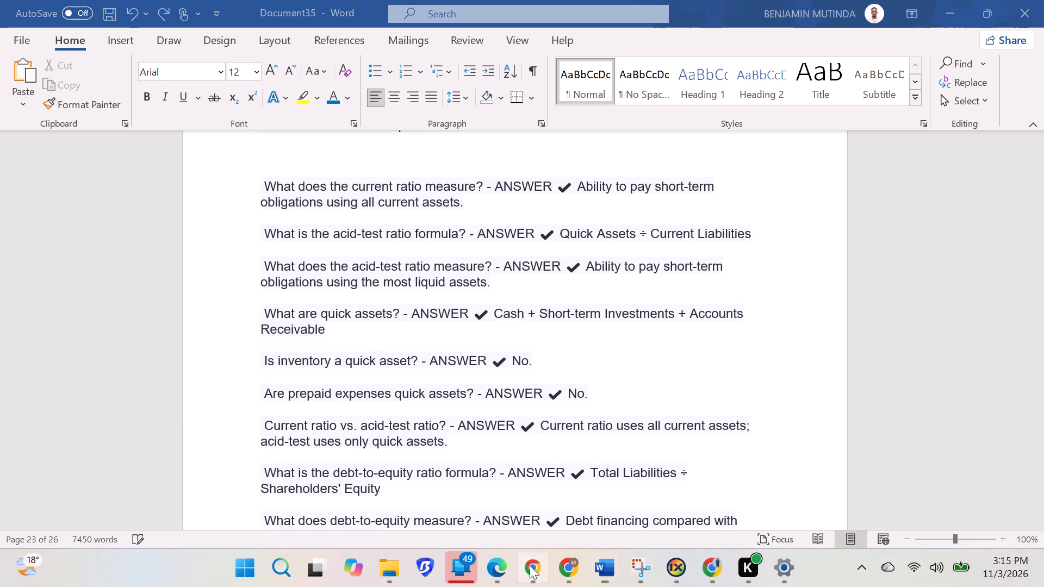
left_click(283, 0)
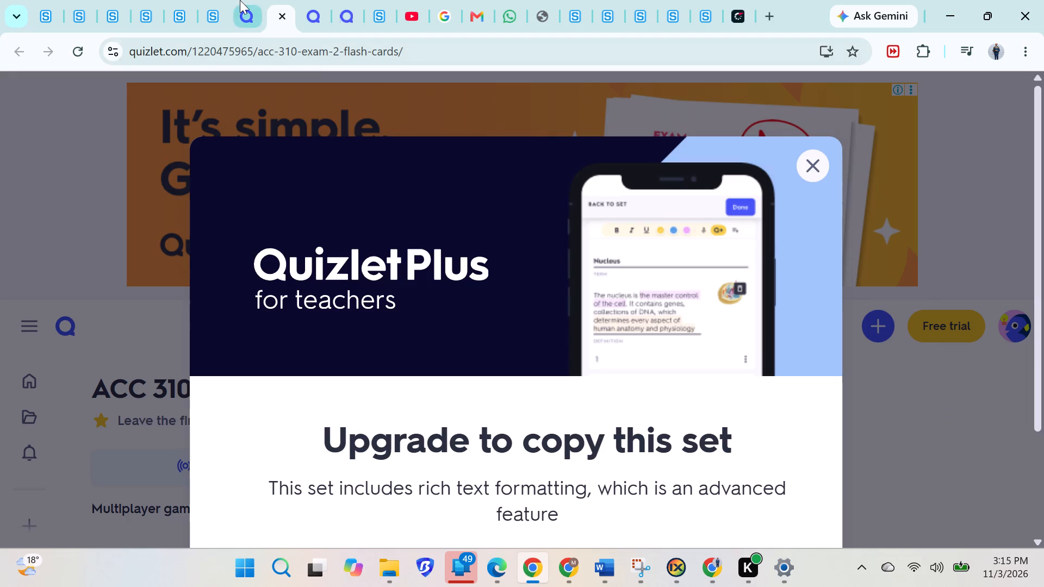
left_click(238, 0)
left_click(824, 165)
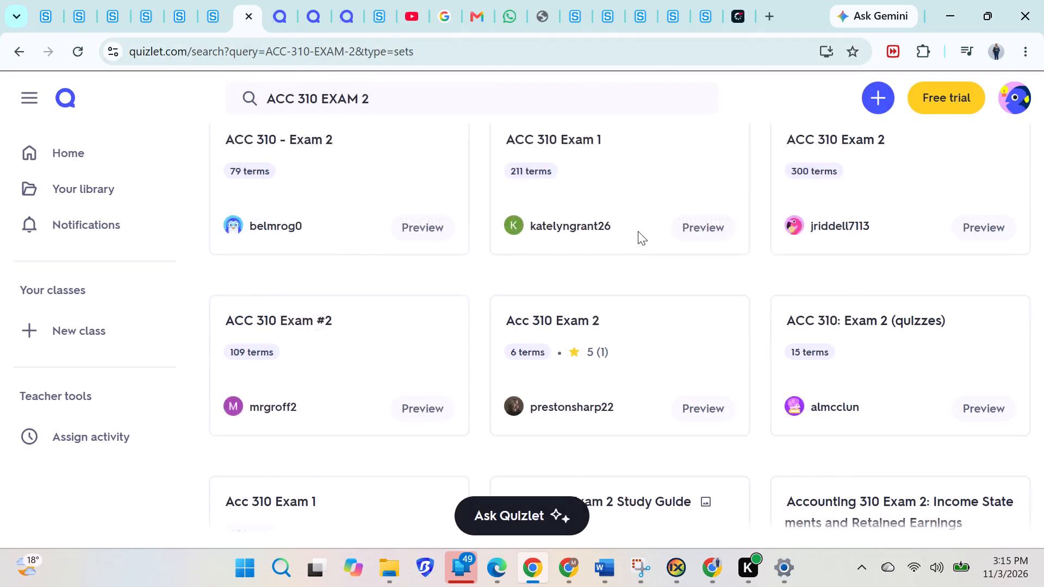
scroll(682, 319, "down", 3)
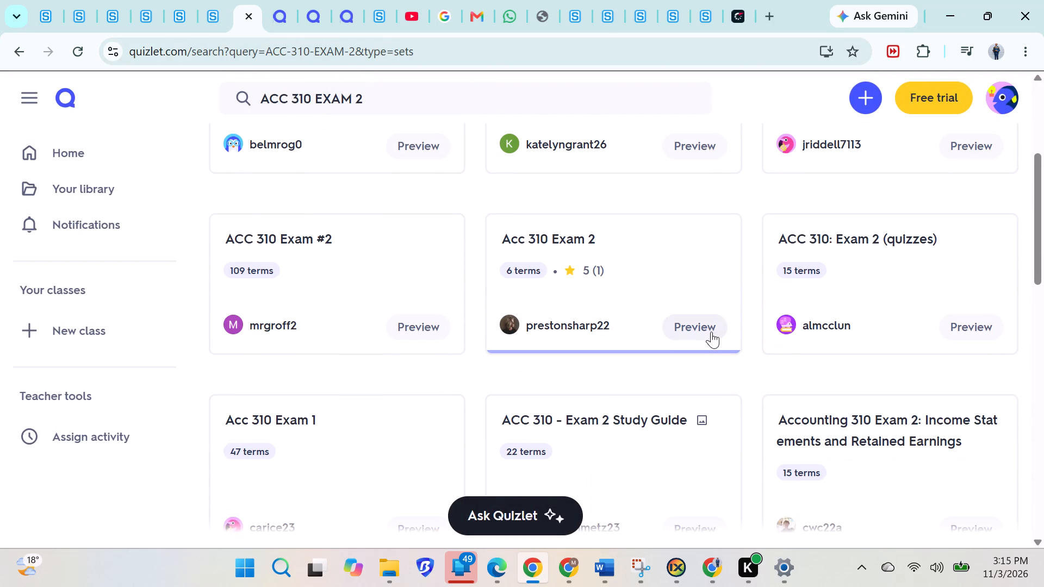
scroll(746, 361, "down", 2)
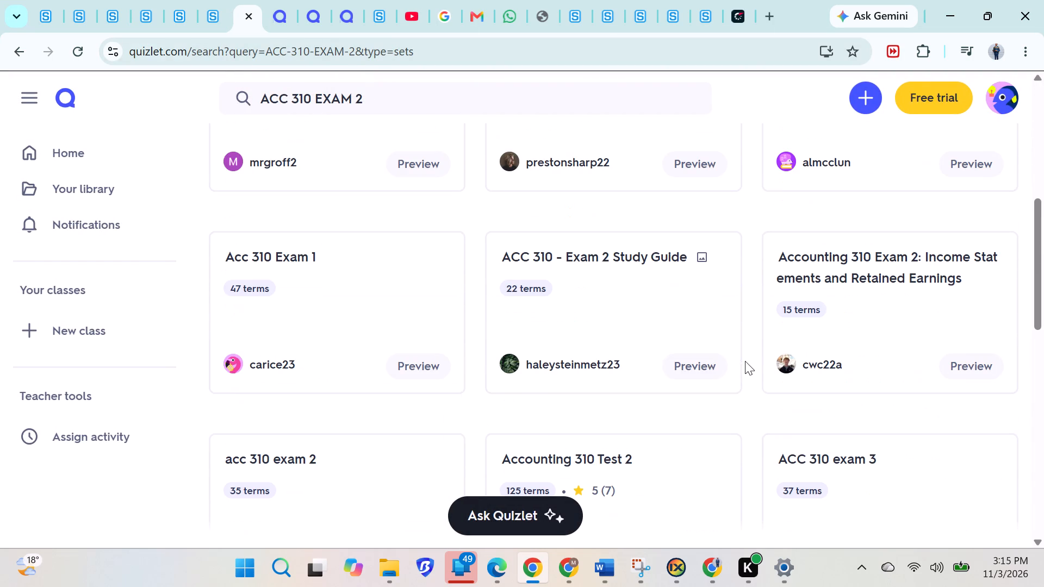
left_click(700, 365)
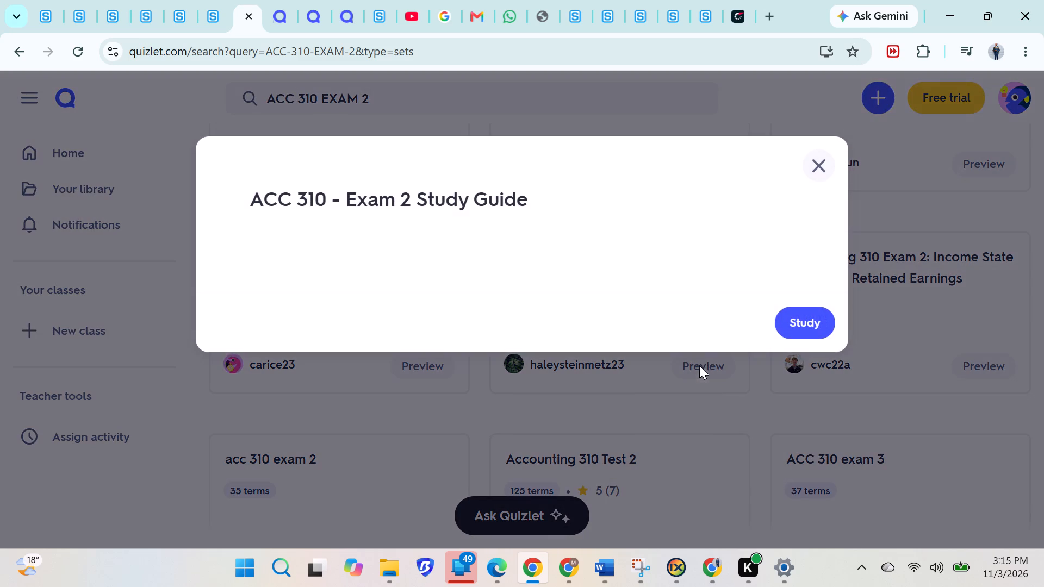
left_click(808, 319)
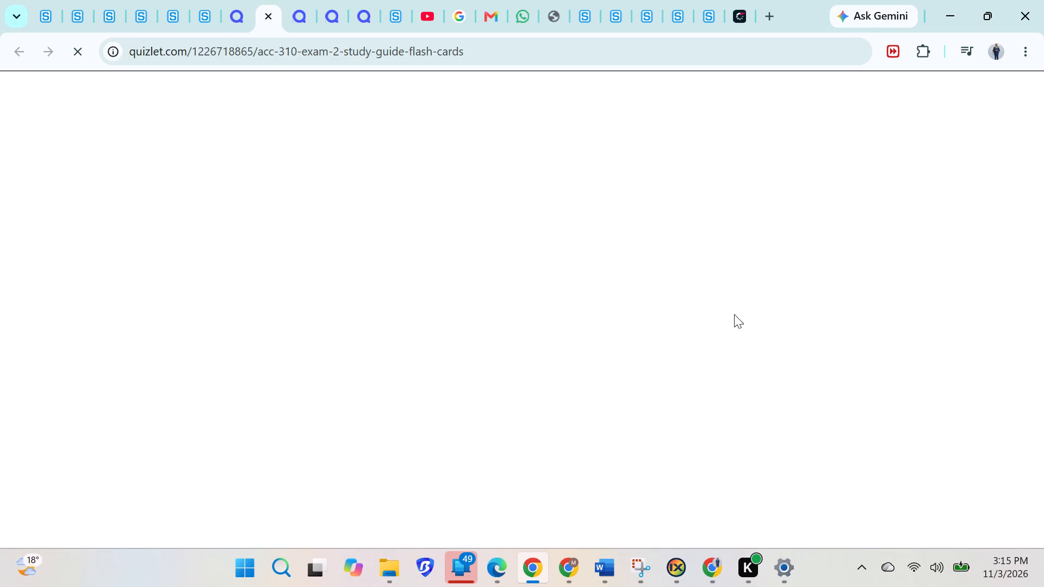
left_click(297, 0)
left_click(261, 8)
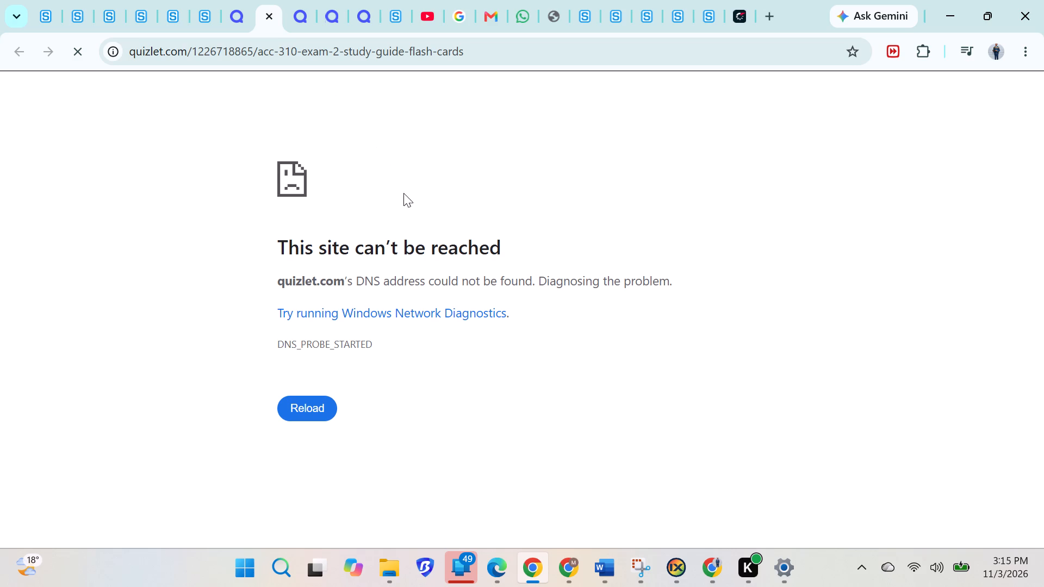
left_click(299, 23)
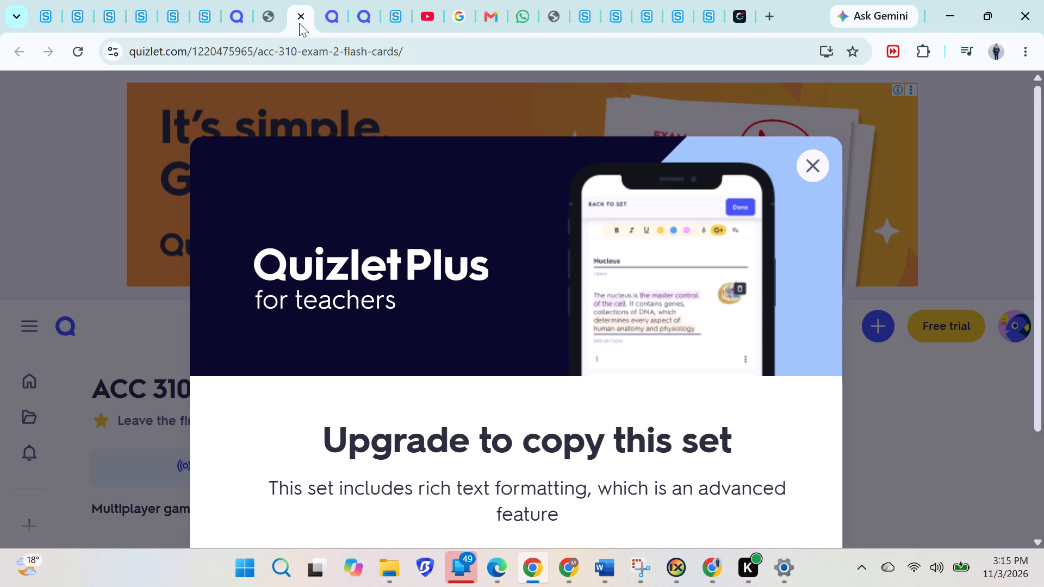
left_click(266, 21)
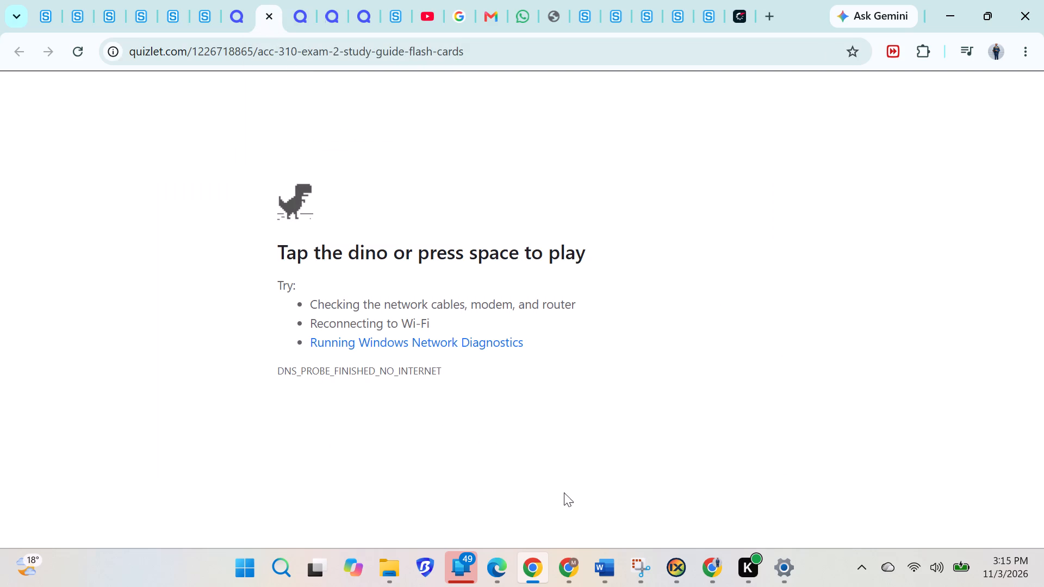
In Word's ACC 310 EXAM 1 document, number the paragraphs from "Are audits required by law?" through the page 4 entry on documented internal audit procedures.
left_click(601, 572)
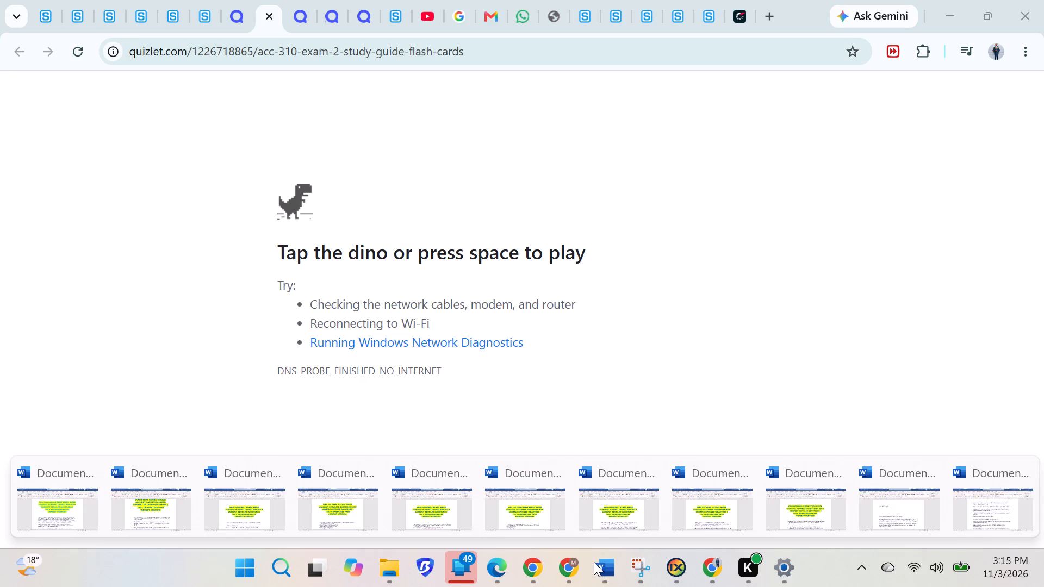
left_click(895, 512)
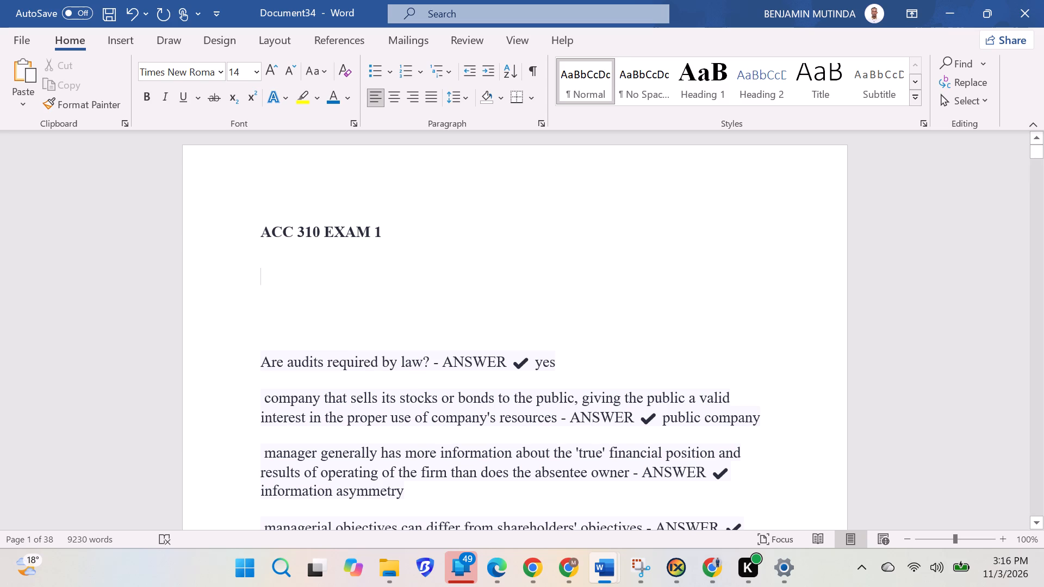
left_click(263, 360)
left_click_drag(262, 364, 375, 586)
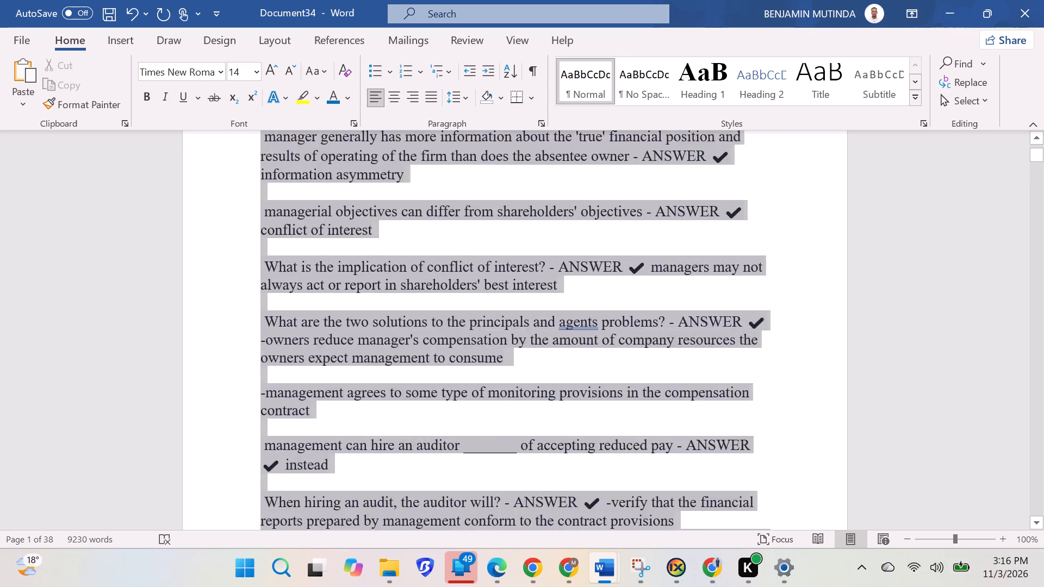
left_click_drag(375, 586, 392, 562)
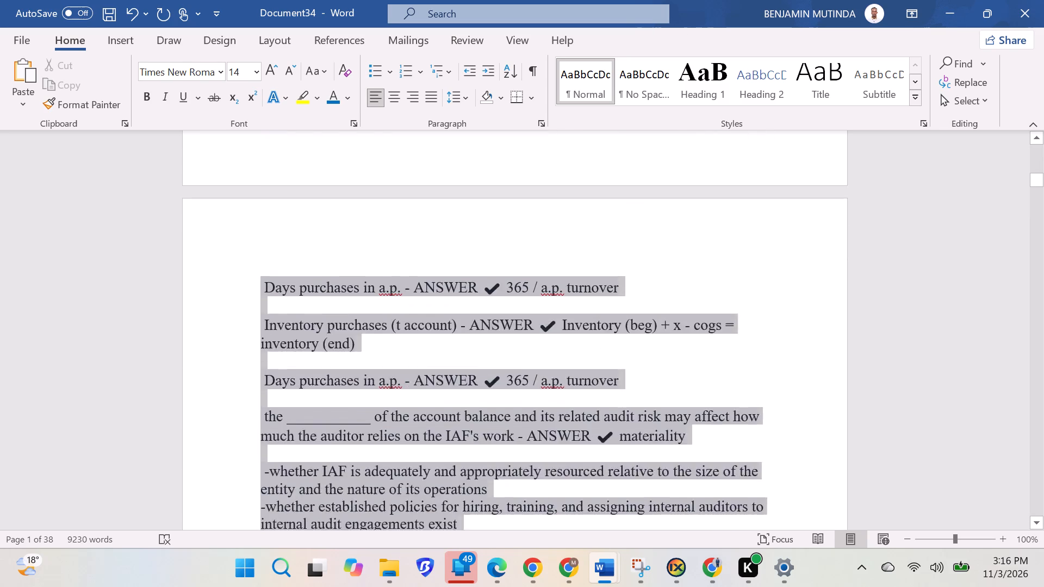
left_click_drag(392, 562, 728, 348)
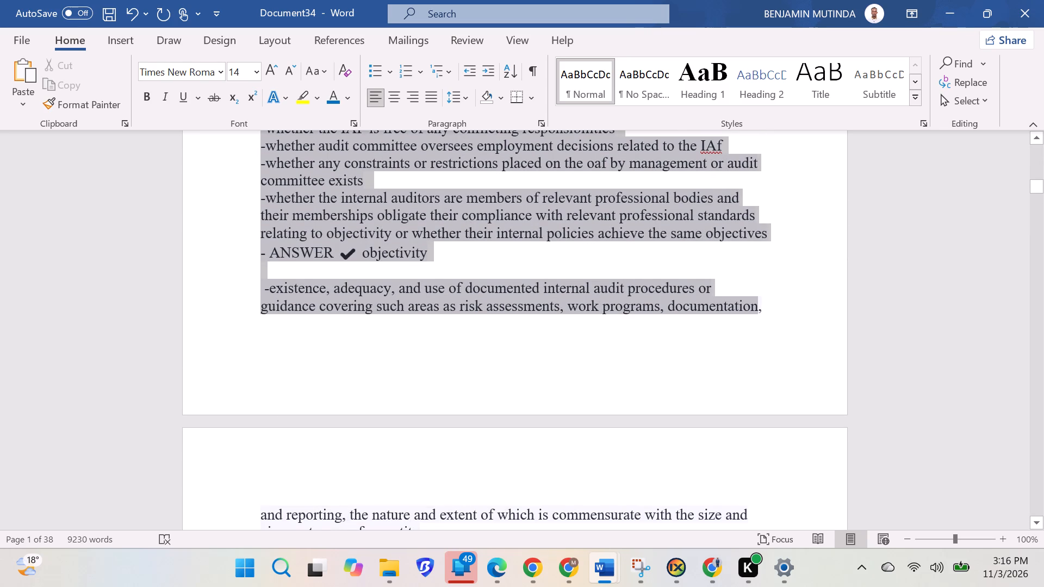
left_click_drag(728, 348, 763, 345)
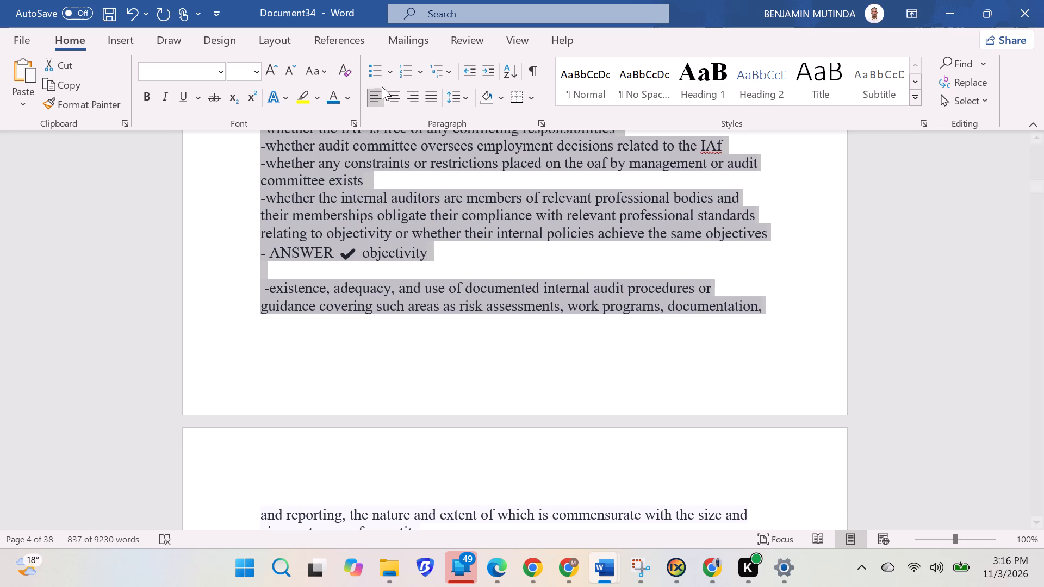
left_click(408, 76)
Remove list numbers 65 to 68 from the continuation lines of the entry answered "objectivity".
scroll(344, 319, "down", 3)
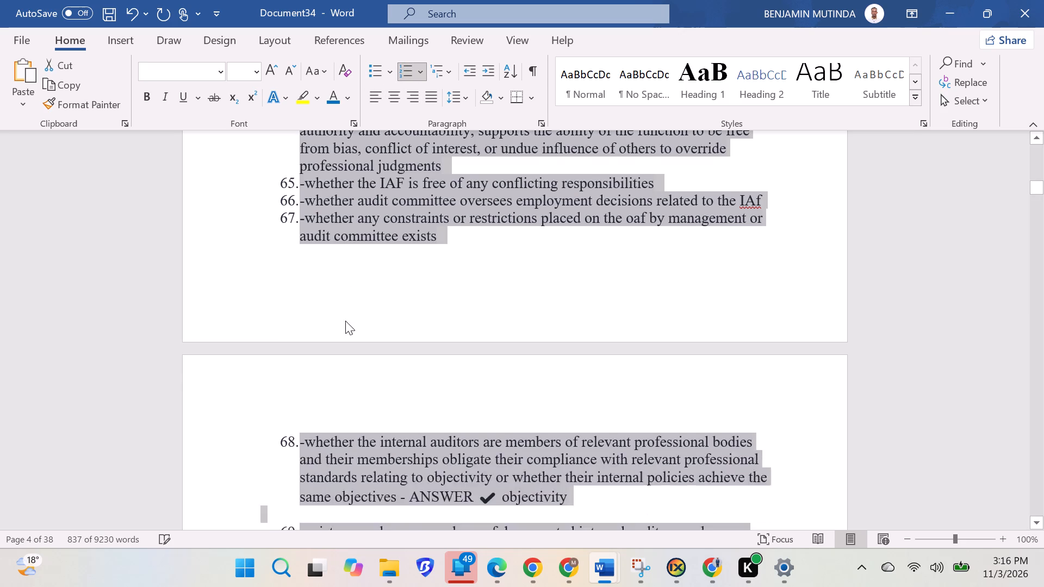
scroll(345, 321, "down", 5)
scroll(331, 328, "up", 2)
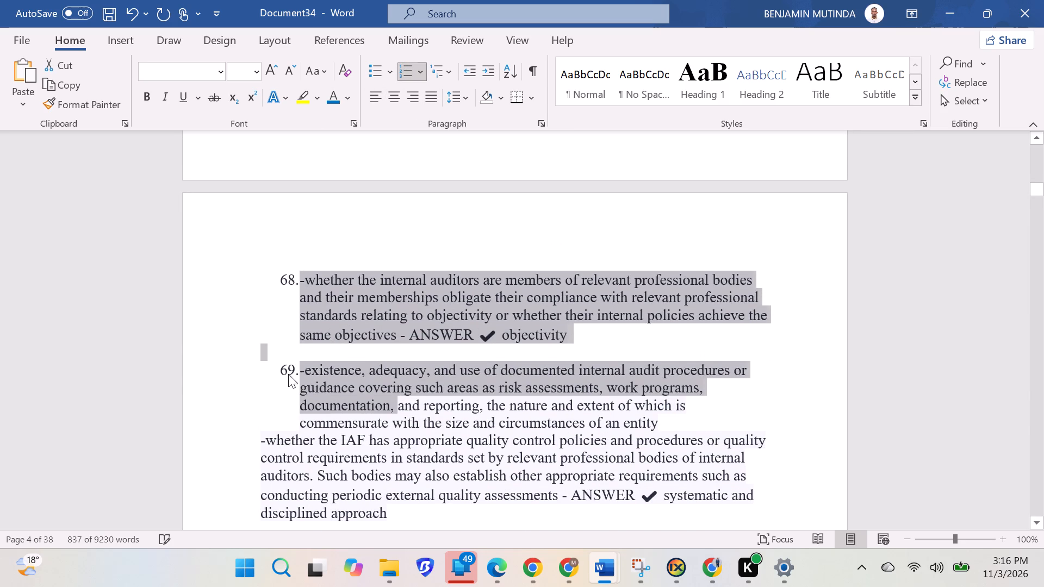
scroll(306, 385, "down", 2)
scroll(306, 385, "up", 2)
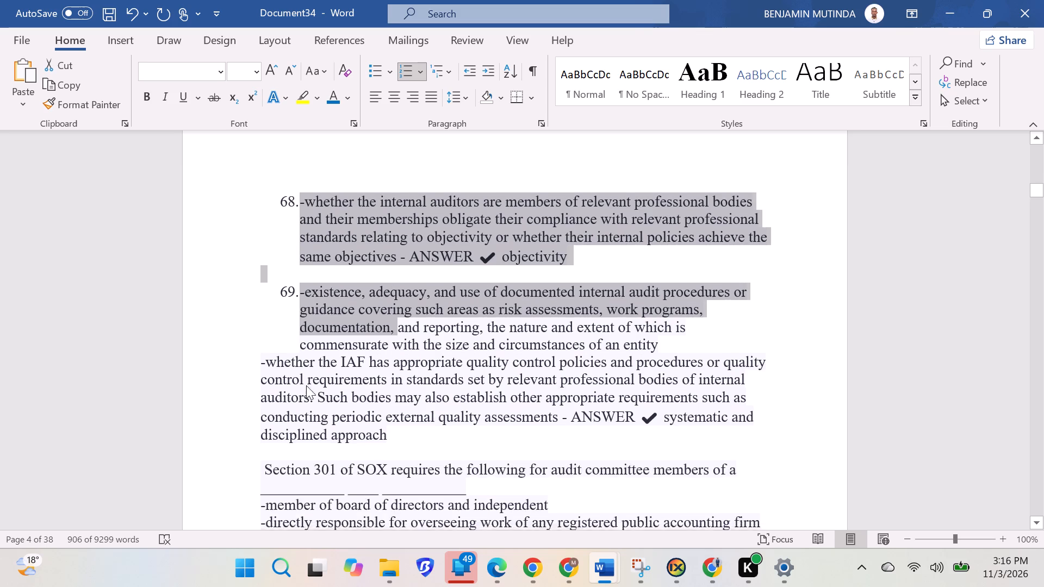
scroll(306, 385, "up", 1)
scroll(318, 334, "up", 6)
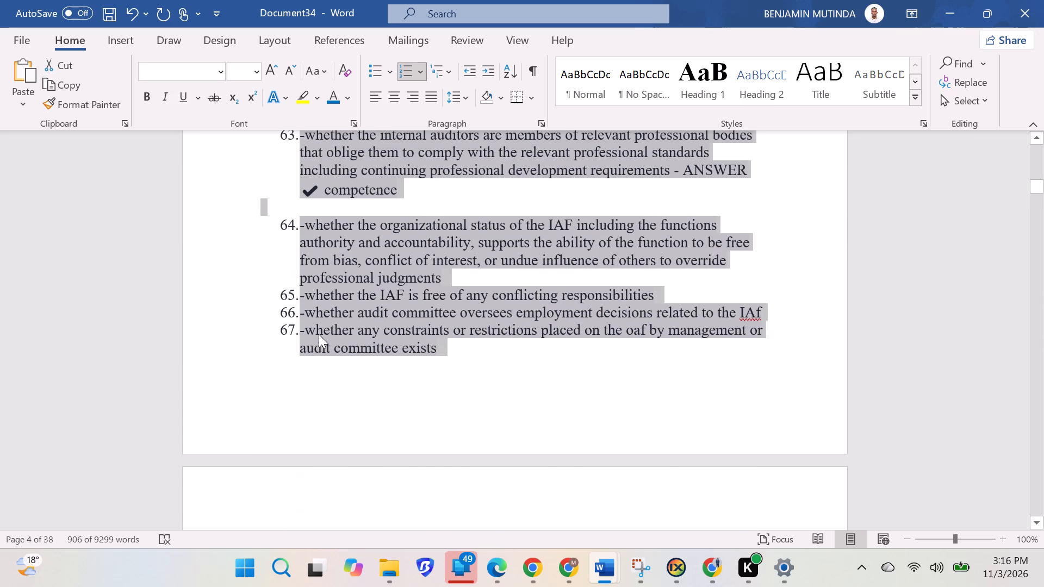
scroll(319, 334, "down", 5)
left_click(287, 353)
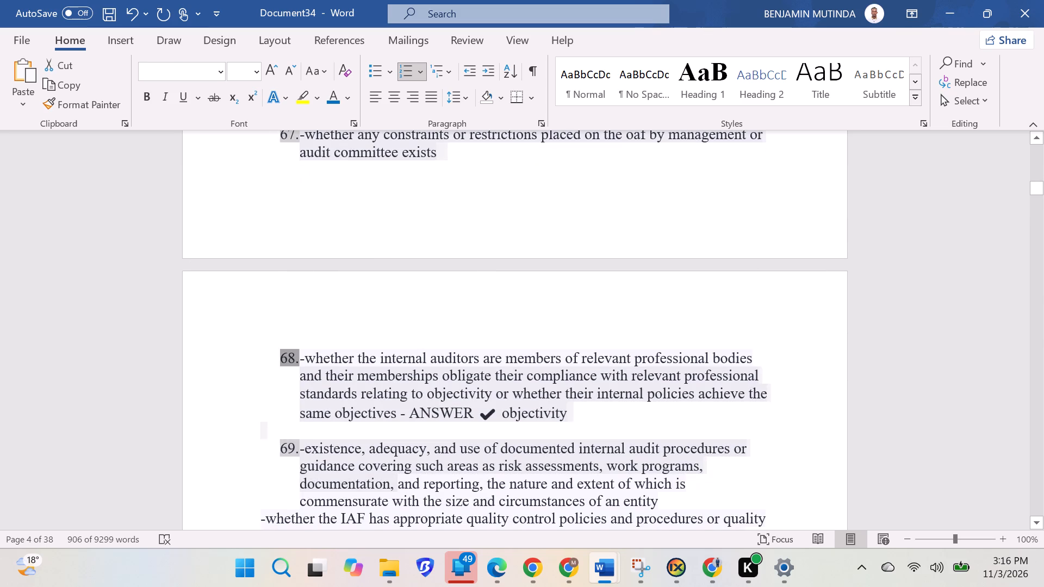
key("BackSpace")
scroll(304, 366, "up", 4)
left_click(289, 290)
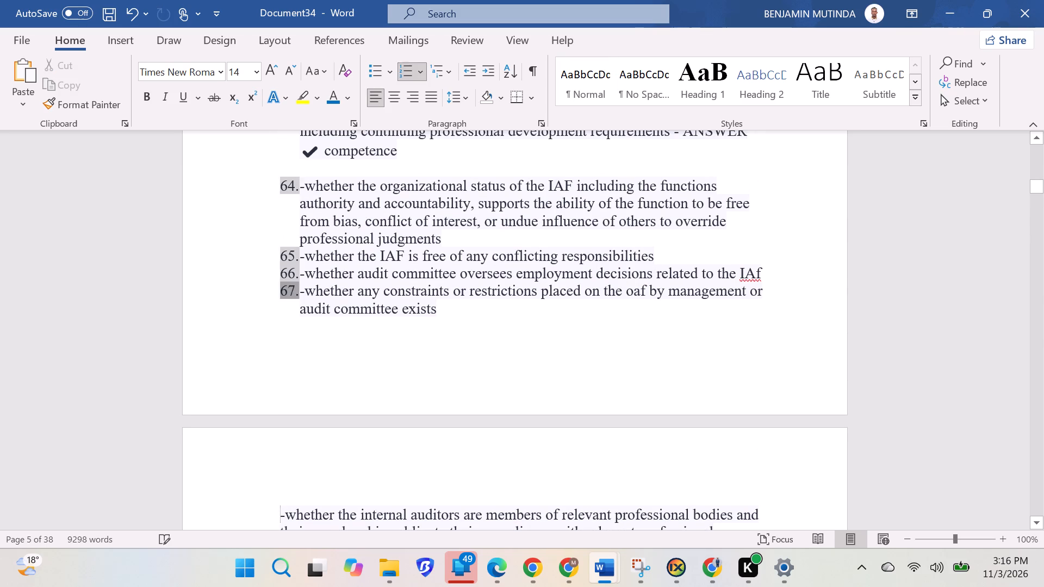
key("BackSpace")
left_click(289, 275)
key("BackSpace")
left_click(289, 255)
key("BackSpace")
Remove list numbers 60 to 63 from the continuation lines of the entry answered "competence".
scroll(300, 278, "up", 5)
scroll(301, 323, "up", 3)
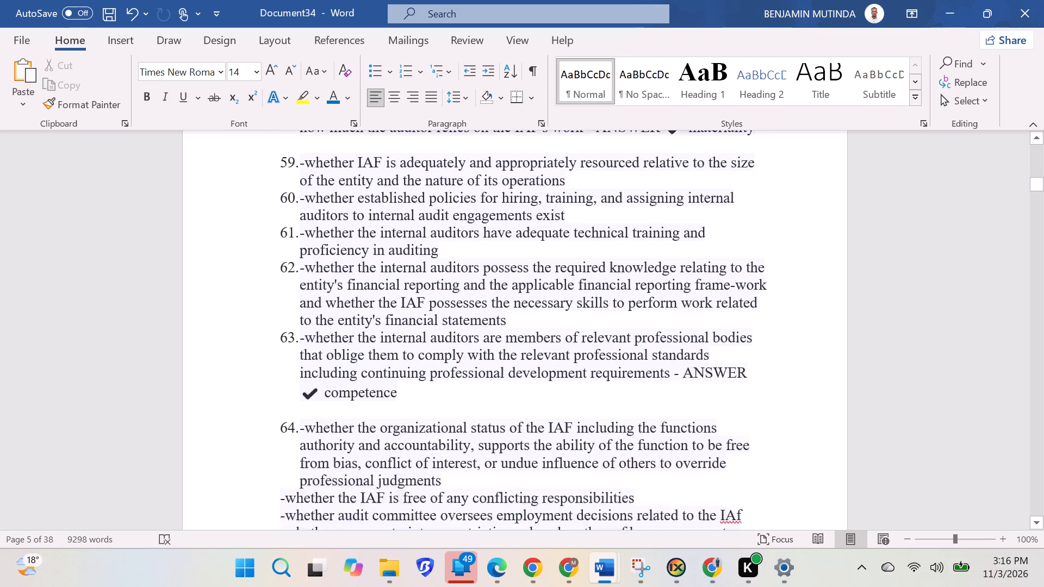
left_click(294, 404)
key("BackSpace")
left_click(286, 327)
left_click(291, 335)
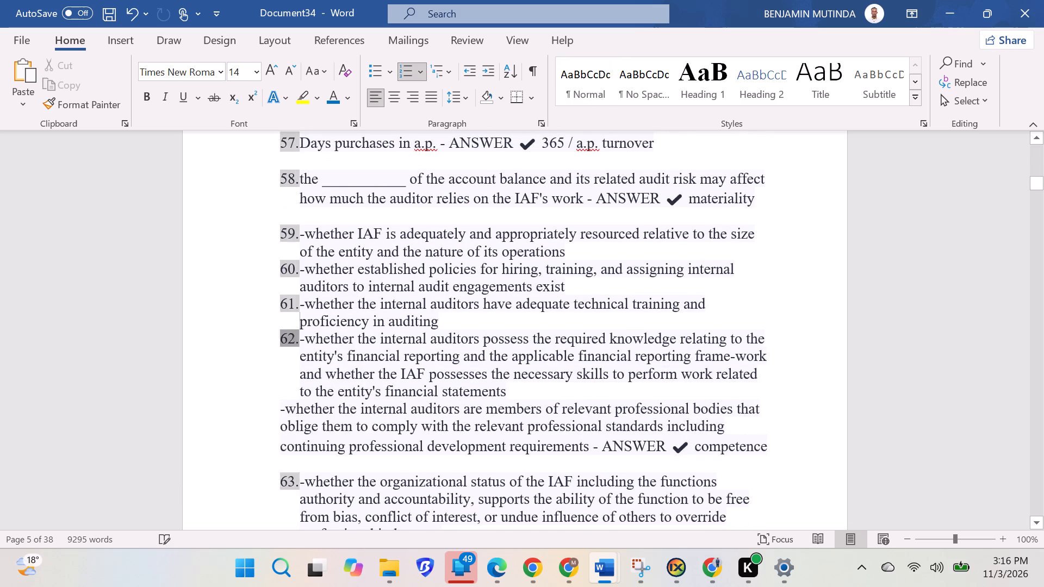
key("BackSpace")
left_click(291, 305)
key("BackSpace")
left_click(289, 274)
key("BackSpace")
left_click(288, 229)
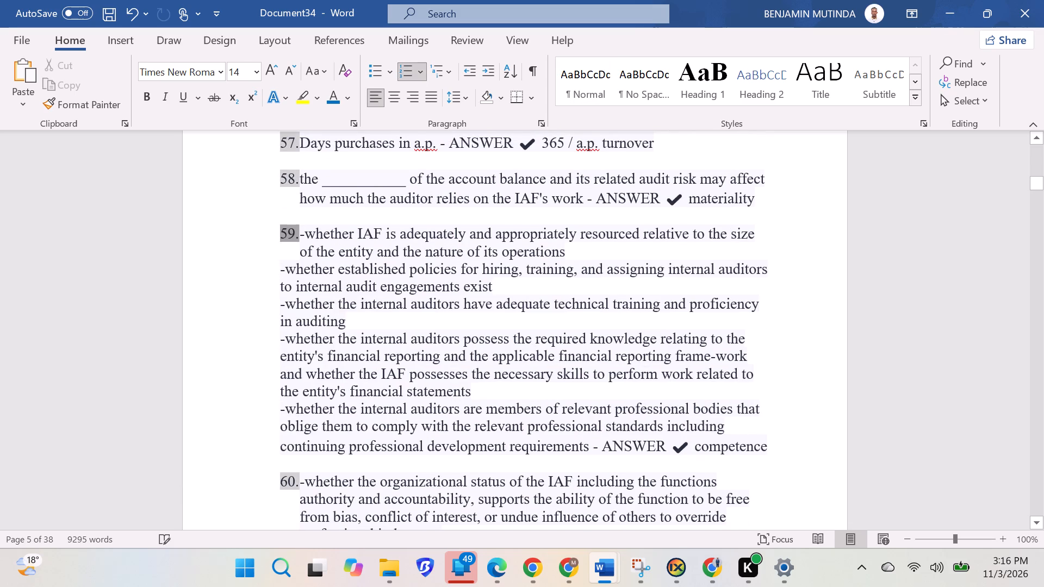
left_click(326, 357)
Remove list numbers 46 to 49 from the lines following "Acid test", from "Quick ratio" through "Current liabilities".
scroll(313, 358, "up", 3)
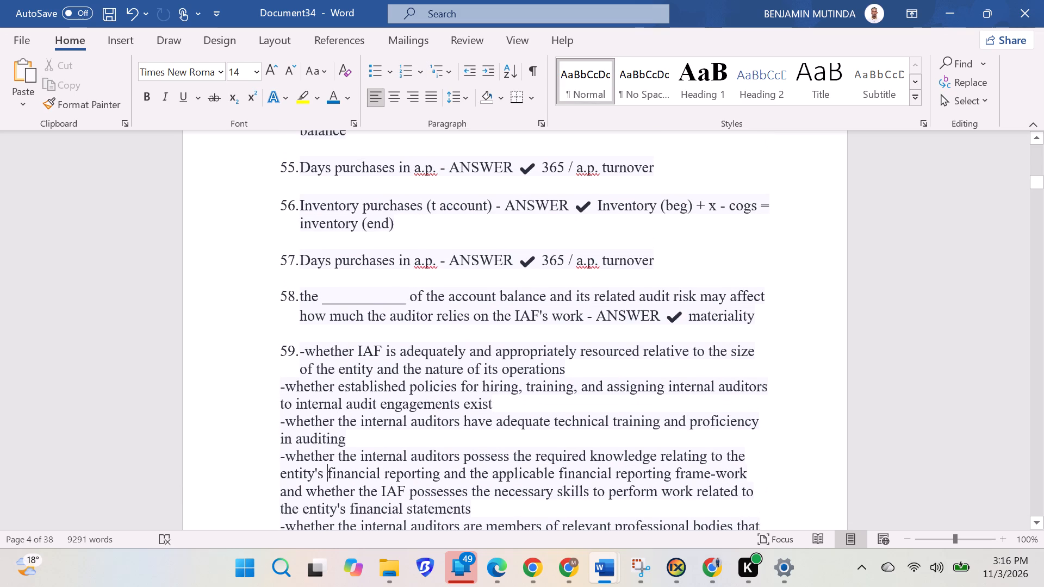
scroll(312, 314, "up", 15)
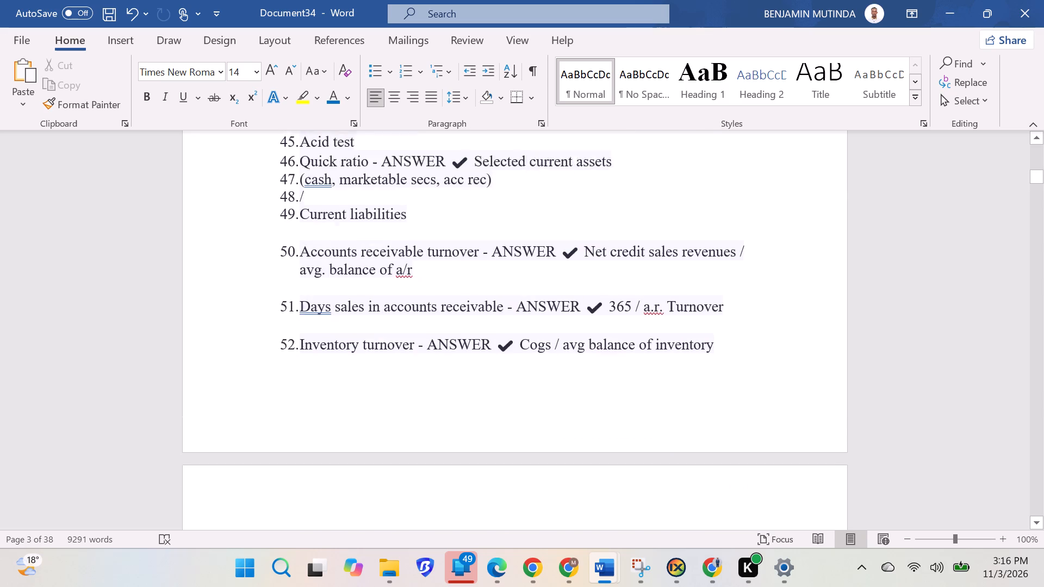
left_click(289, 330)
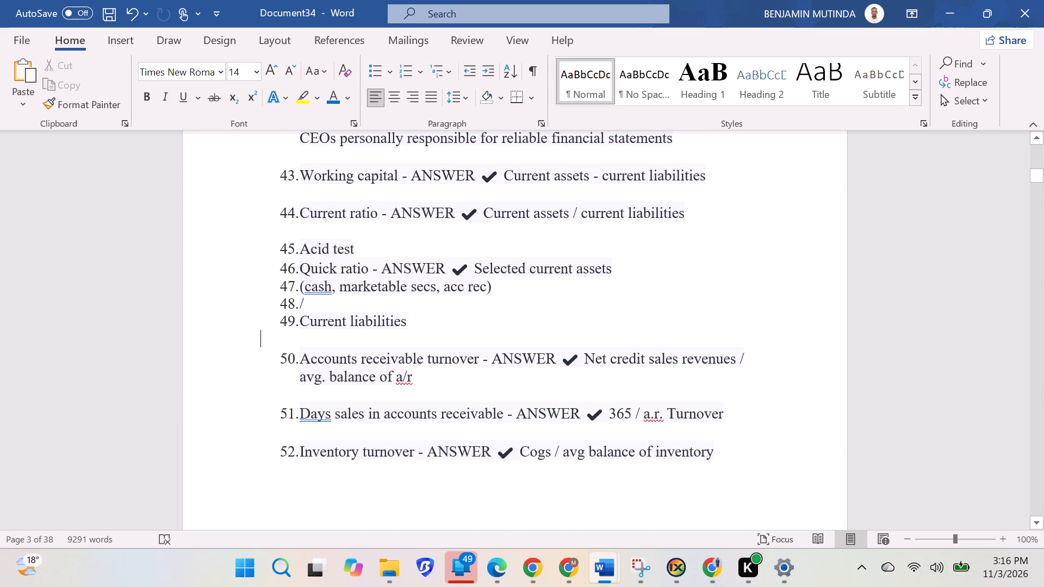
left_click(289, 315)
key("BackSpace")
left_click(288, 298)
key("BackSpace")
left_click(288, 288)
key("BackSpace")
left_click(288, 268)
key("BackSpace")
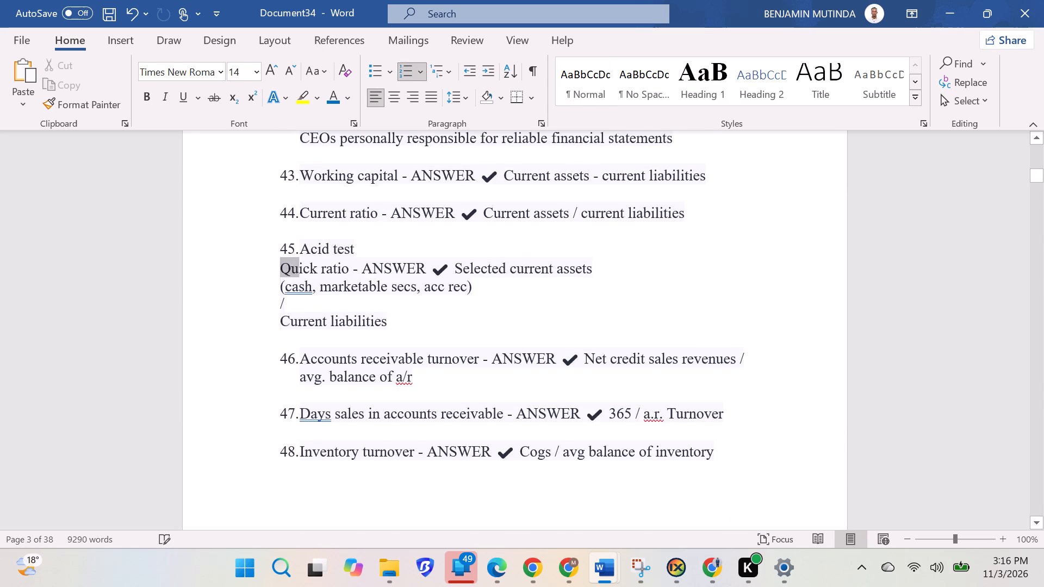
Remove list numbers 38 and 39 from the "Constraints on auditors" and "Constraints on company management" lines of the Sarbanes-Oxley act entry.
scroll(293, 310, "up", 1)
scroll(293, 310, "down", 1)
scroll(293, 310, "up", 5)
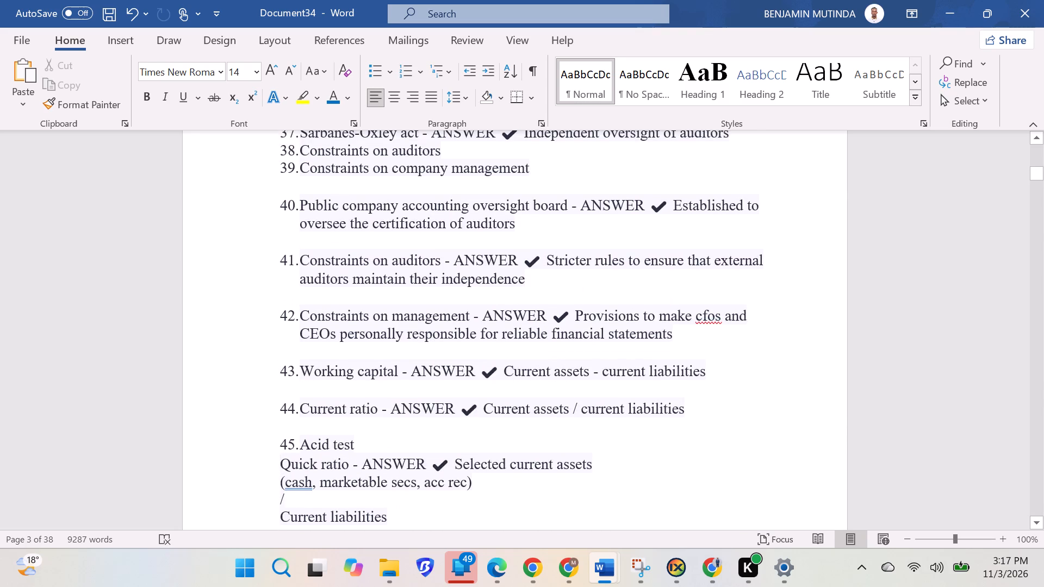
scroll(295, 365, "up", 6)
left_click(288, 403)
key("BackSpace")
left_click(290, 379)
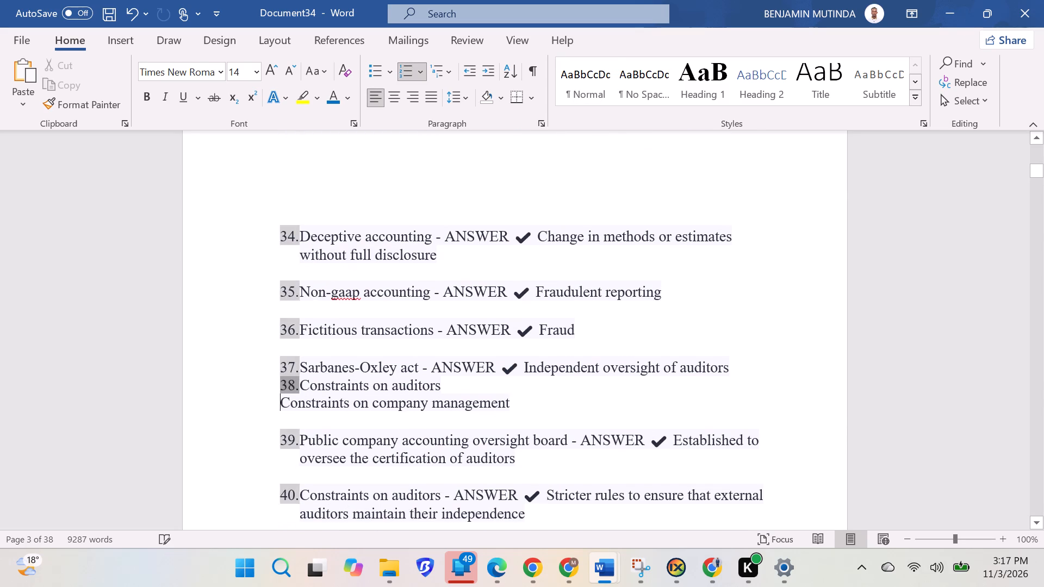
key("BackSpace")
scroll(291, 378, "up", 13)
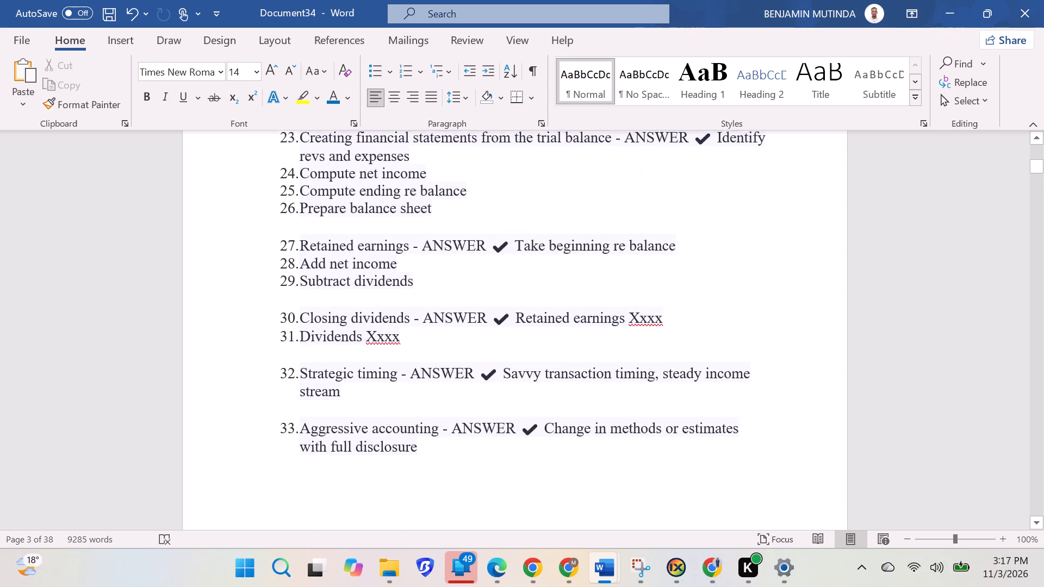
Remove the list numbers from the "Dividends Xxxx", "Subtract dividends" and "Add net income" continuation lines.
scroll(292, 379, "up", 1)
left_click(288, 453)
key("BackSpace")
left_click(293, 399)
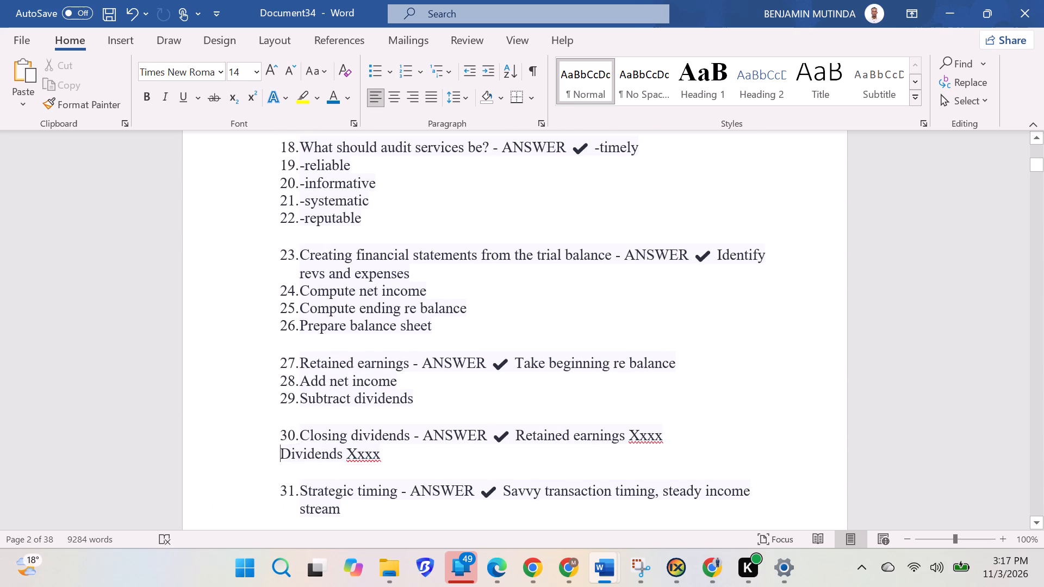
key("BackSpace")
left_click(290, 383)
key("BackSpace")
Remove list numbers 24 to 26 from the lines following "Creating financial statements from the trial balance", from "Compute net income" through "Prepare balance sheet".
left_click(287, 326)
key("BackSpace")
left_click(286, 309)
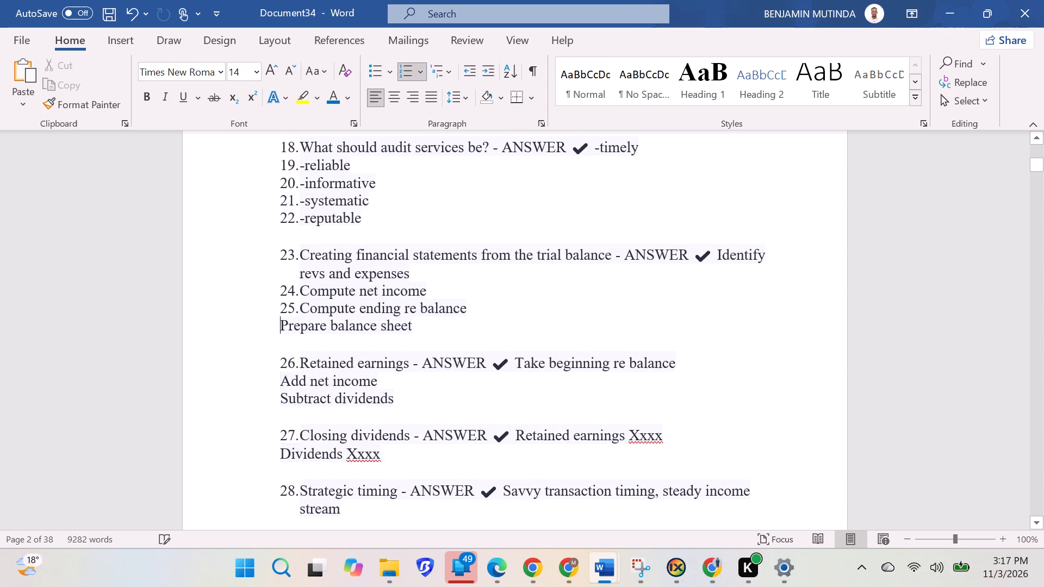
key("BackSpace")
scroll(294, 323, "up", 2)
left_click(284, 371)
key("BackSpace")
Remove list numbers 19 to 22 from the "-reliable", "-informative", "-systematic" and "-reputable" lines of the audit services entry.
scroll(291, 373, "up", 2)
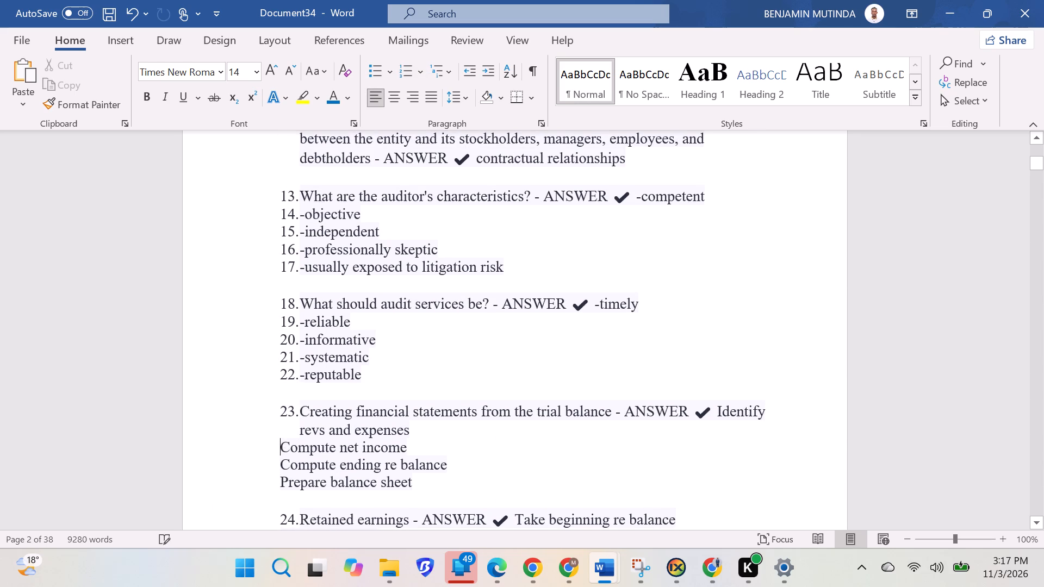
left_click(284, 374)
key("BackSpace")
left_click(287, 352)
key("BackSpace")
left_click(287, 335)
key("BackSpace")
left_click(289, 321)
key("BackSpace")
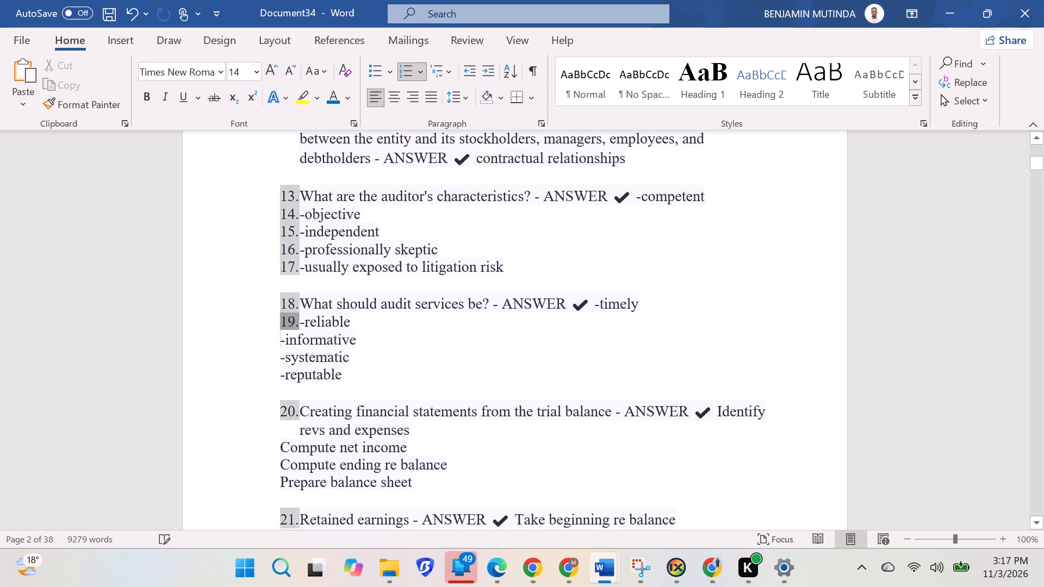
Remove list numbers 14 to 17 from the continuation lines of the auditor's characteristics entry, from "-objective" through "-usually exposed to litigation risk".
scroll(292, 336, "up", 4)
left_click(292, 426)
key("BackSpace")
left_click(291, 401)
key("BackSpace")
left_click(290, 382)
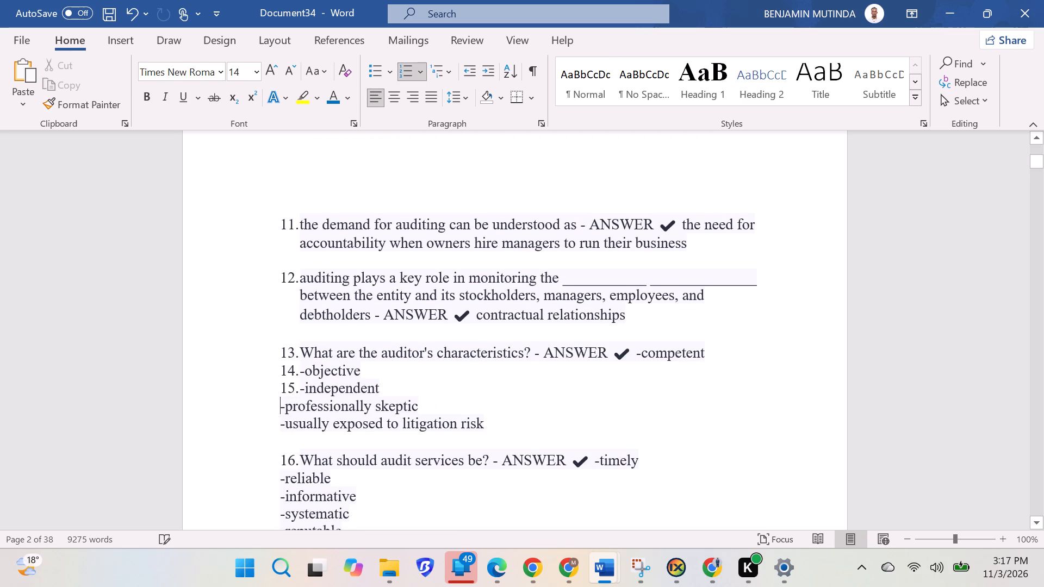
key("BackSpace")
left_click(290, 366)
key("BackSpace")
Remove list numbers 10 and 7 from the "-provide a report to the owners" and "-management agrees to some type of monitoring provisions" lines.
scroll(293, 378, "up", 5)
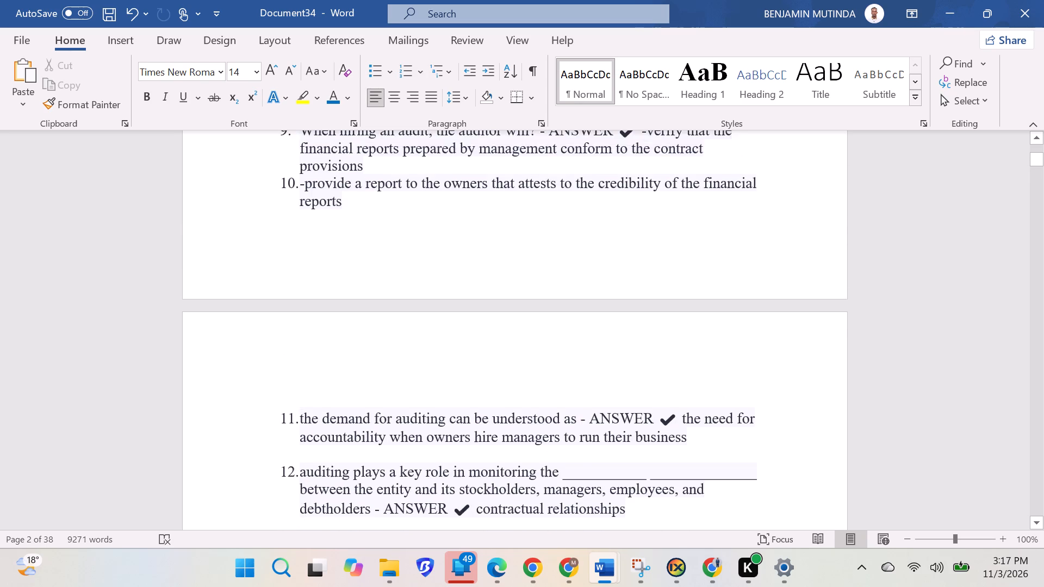
scroll(295, 382, "up", 3)
scroll(295, 382, "down", 2)
scroll(295, 382, "up", 5)
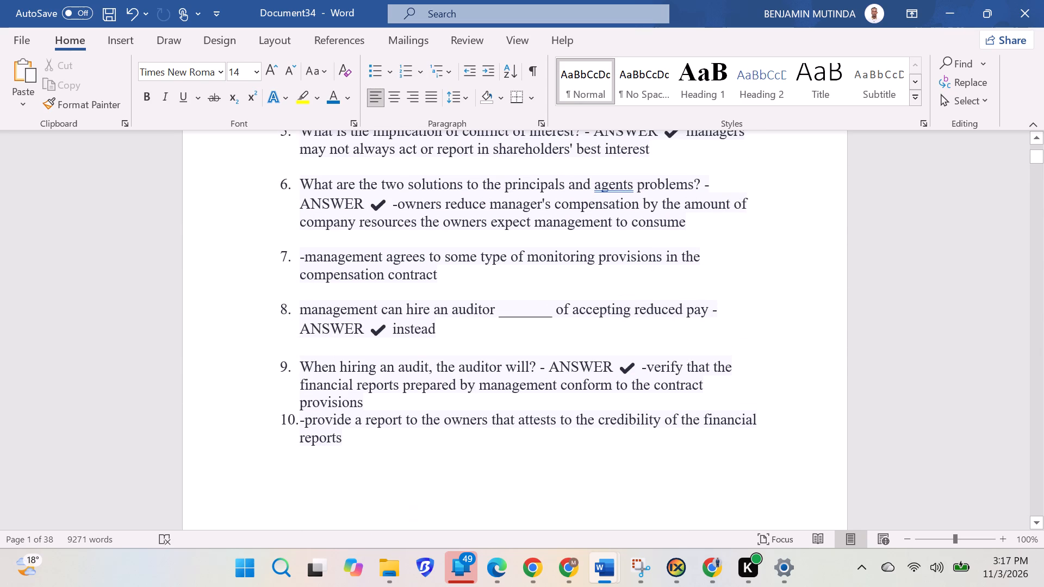
left_click(291, 423)
key("BackSpace")
scroll(300, 403, "up", 5)
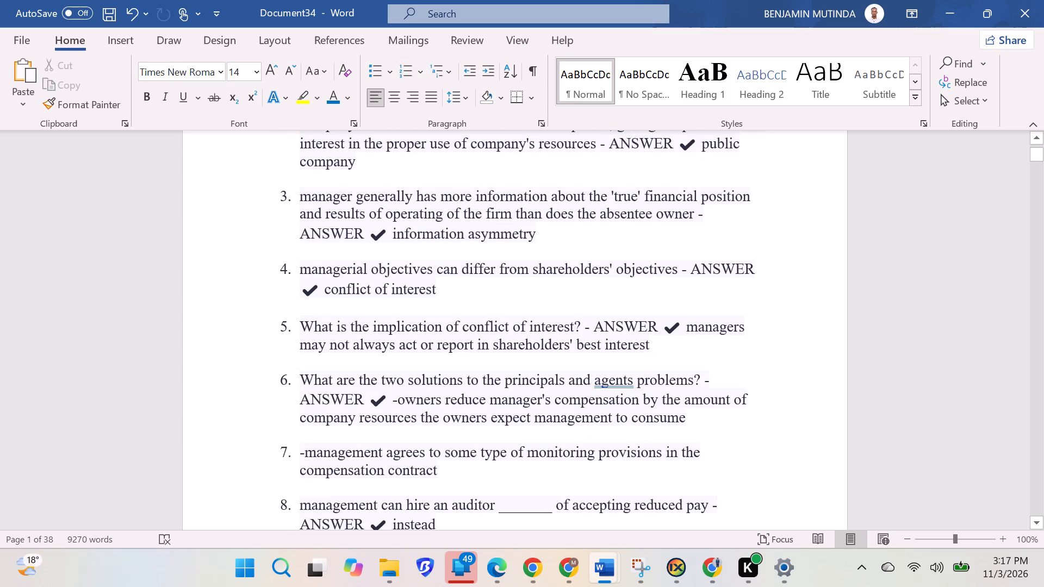
left_click(283, 454)
key("BackSpace")
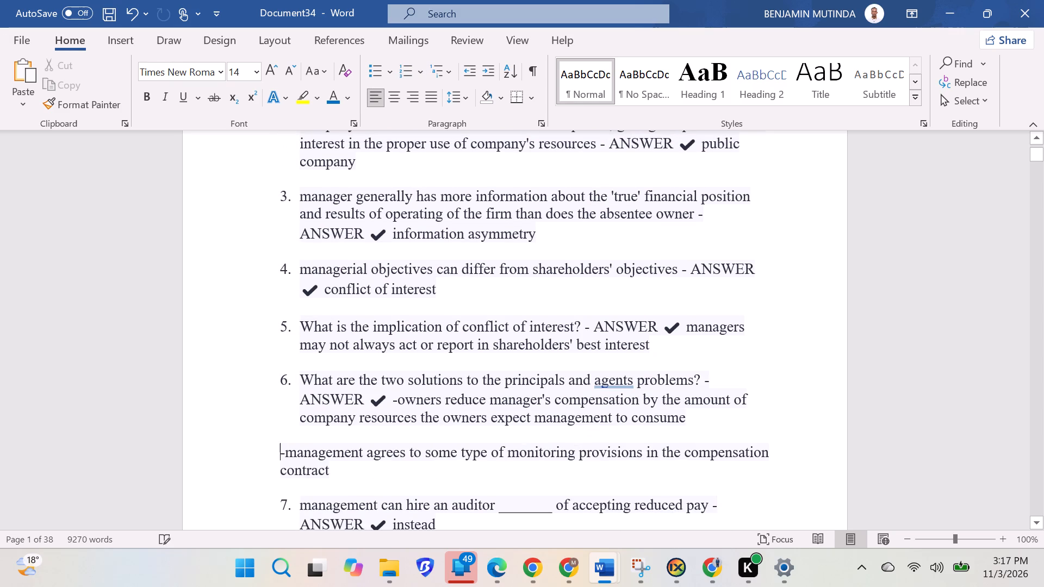
Delete one blank line between the "ACC 310 EXAM 1" heading and the first numbered entry.
scroll(300, 430, "up", 7)
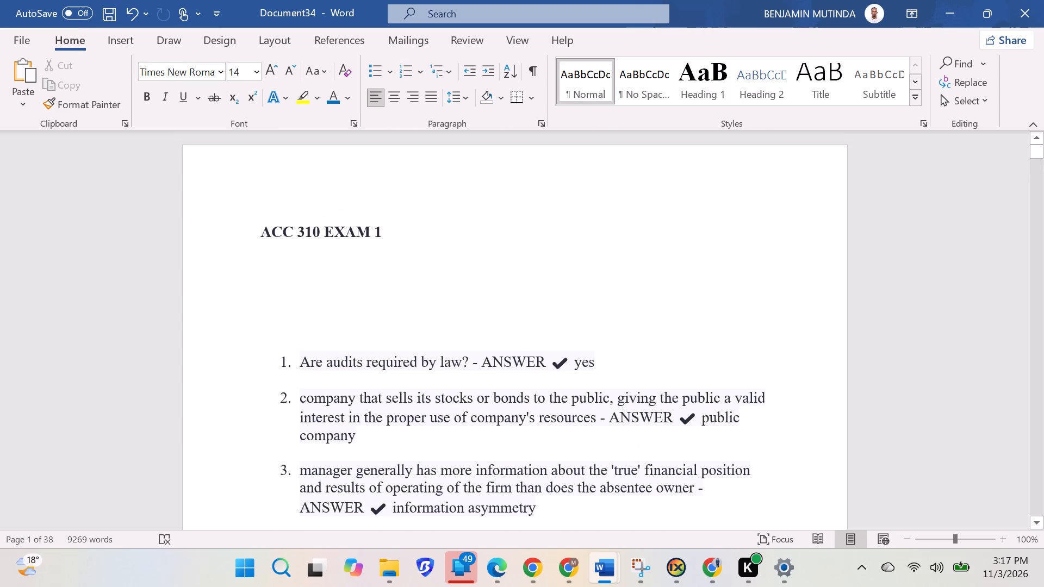
left_click(282, 330)
key("BackSpace")
Append the title wording from "STUDY GUIDE 2026/2027" through "<NEWEST VERSION>", copied from the CMN 552 document, to the "ACC 310 EXAM 1" heading.
left_click(420, 226)
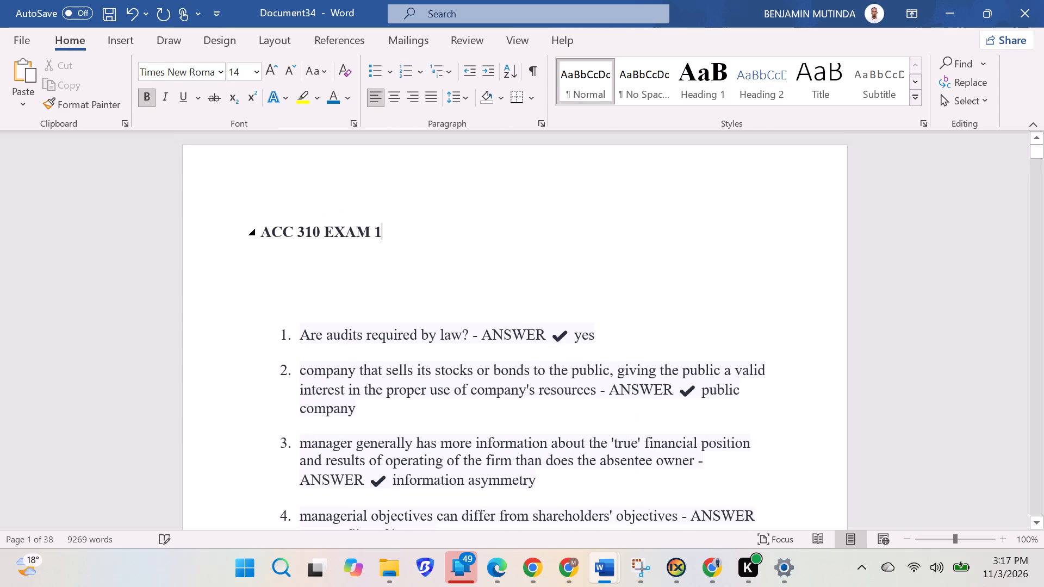
key("space")
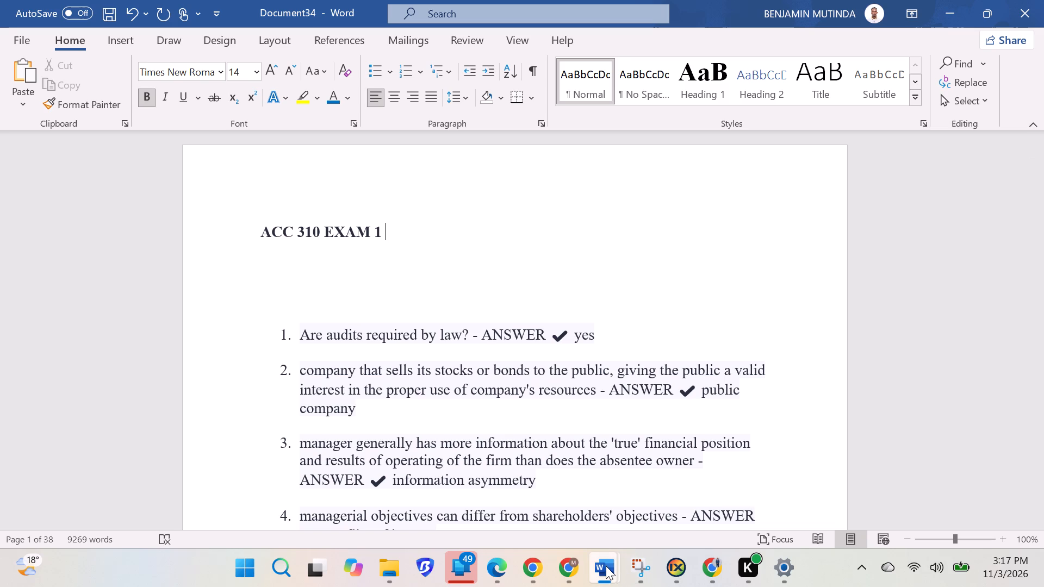
left_click(796, 505)
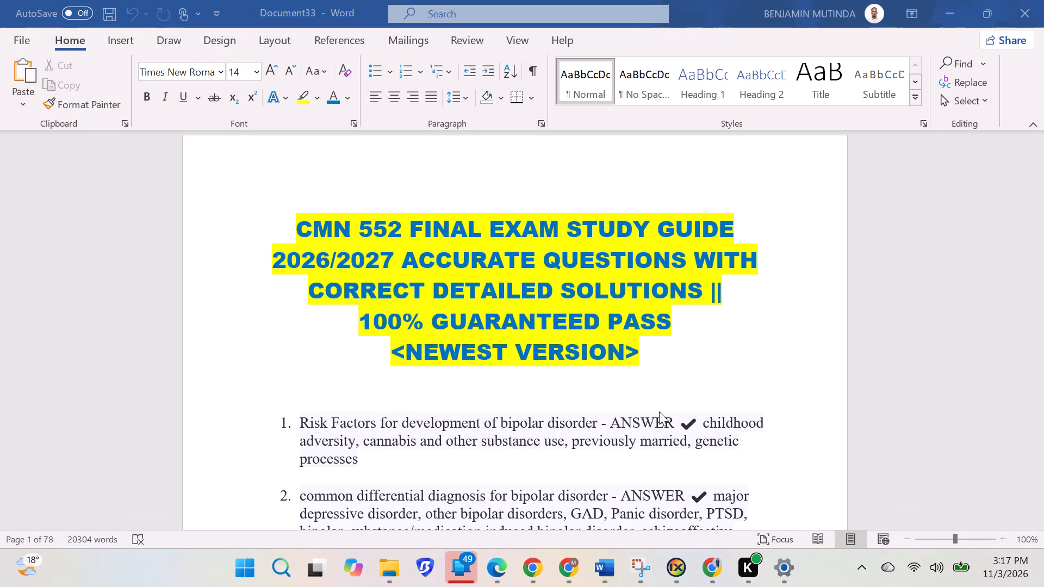
left_click_drag(573, 230, 641, 350)
key("ctrl+c")
key("ctrl+c")
left_click(607, 567)
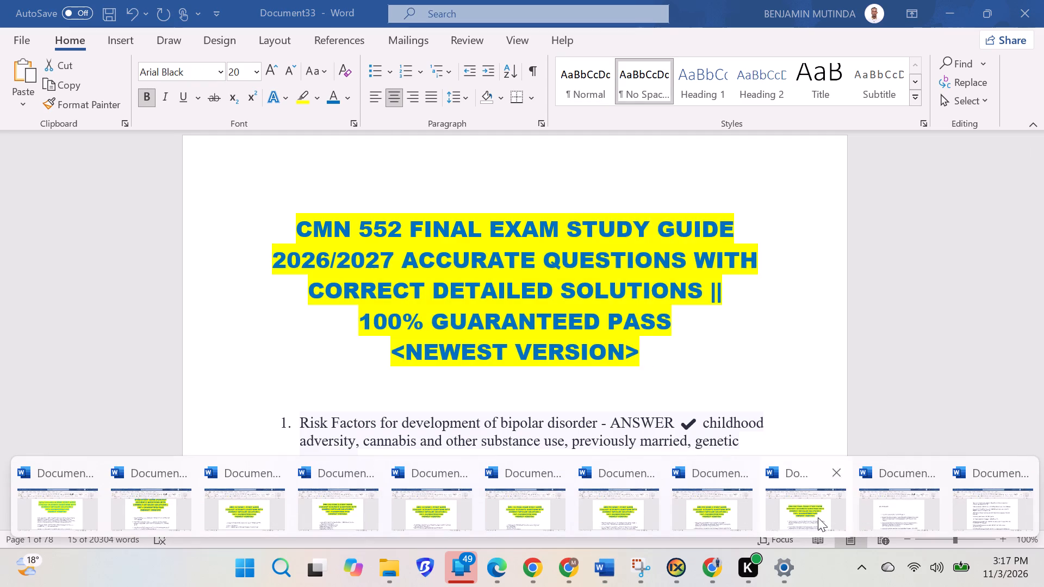
left_click(900, 502)
key("ctrl+v")
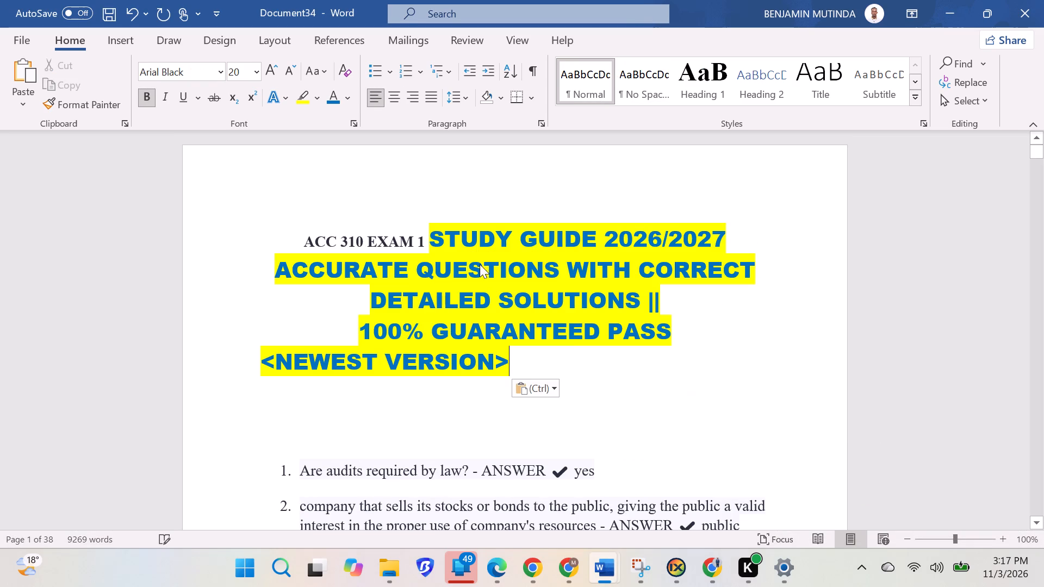
Apply the No Spacing style to the whole title, centre it and make it bold.
left_click_drag(531, 368, 208, 226)
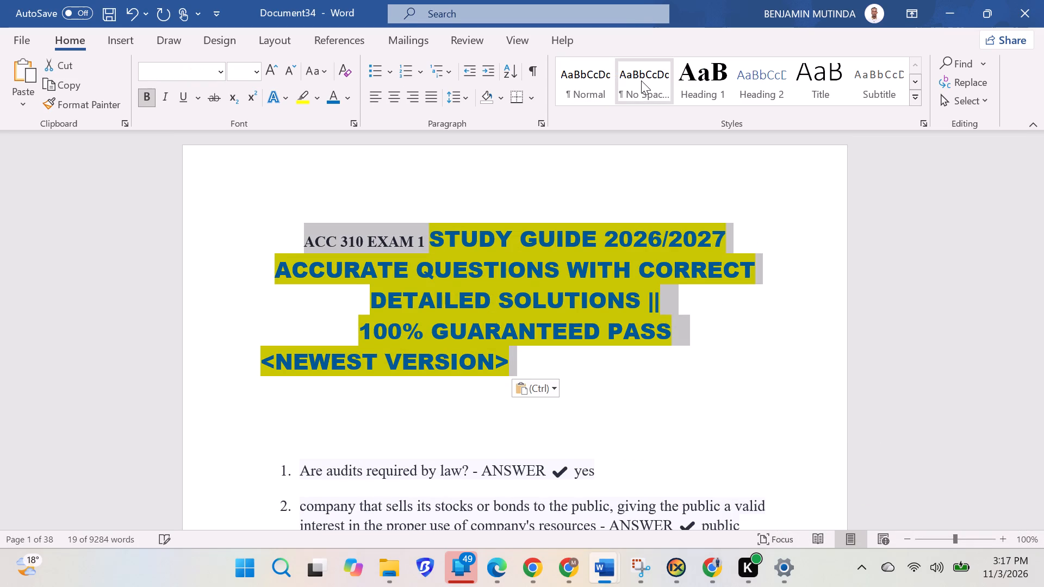
triple_click(641, 80)
left_click(641, 80)
triple_click(641, 85)
left_click(641, 87)
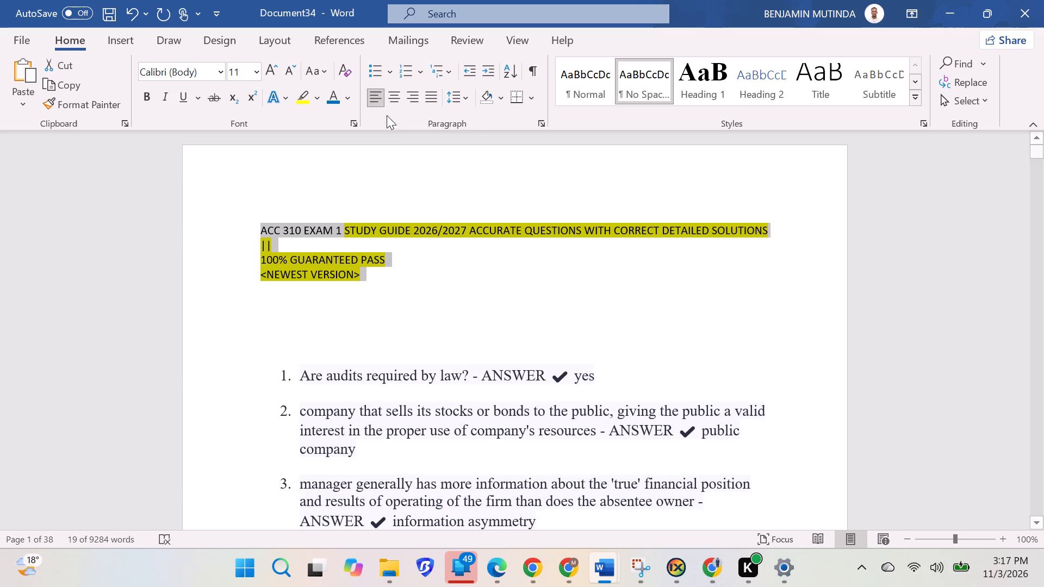
left_click(391, 107)
left_click(144, 99)
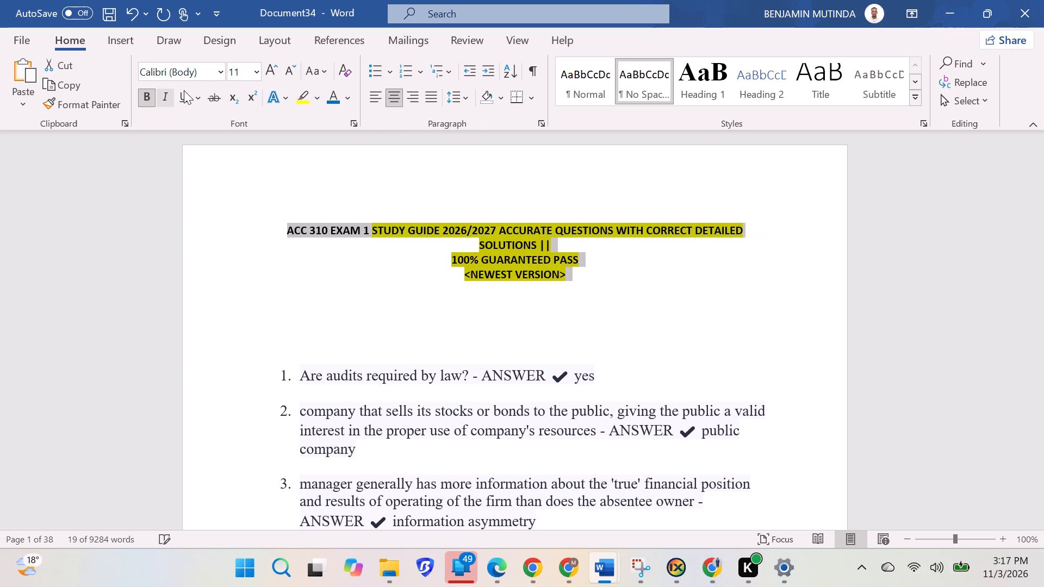
Format the title in Arial Black, size 20, with blue text and yellow highlighting throughout.
left_click(221, 72)
left_click(210, 209)
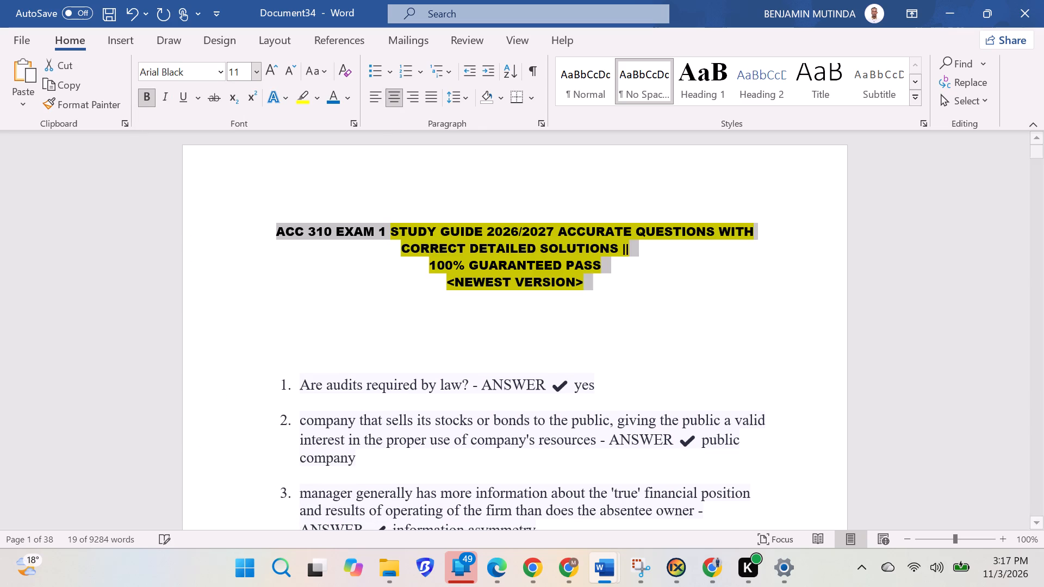
left_click(256, 69)
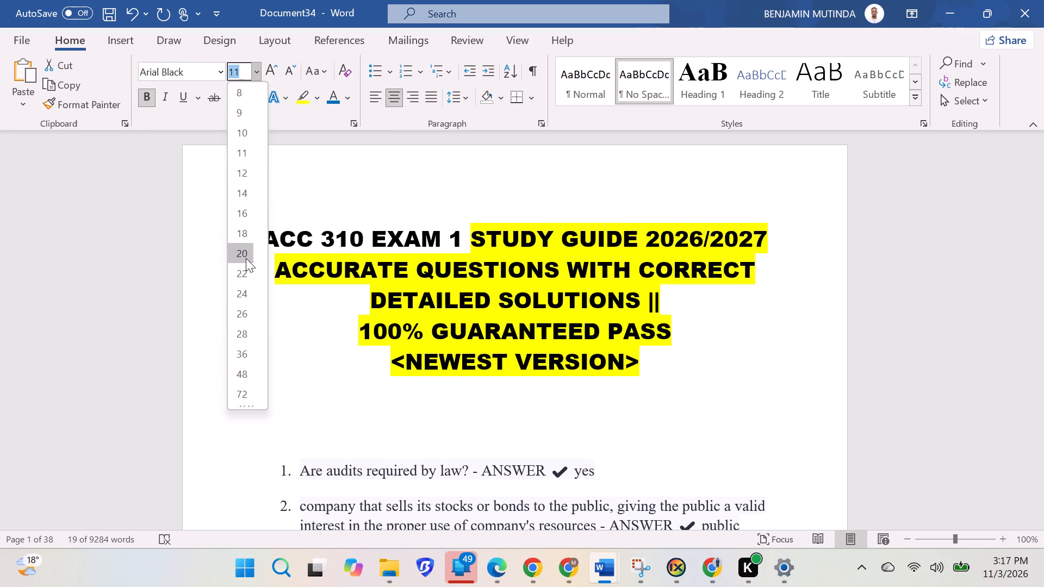
left_click(242, 256)
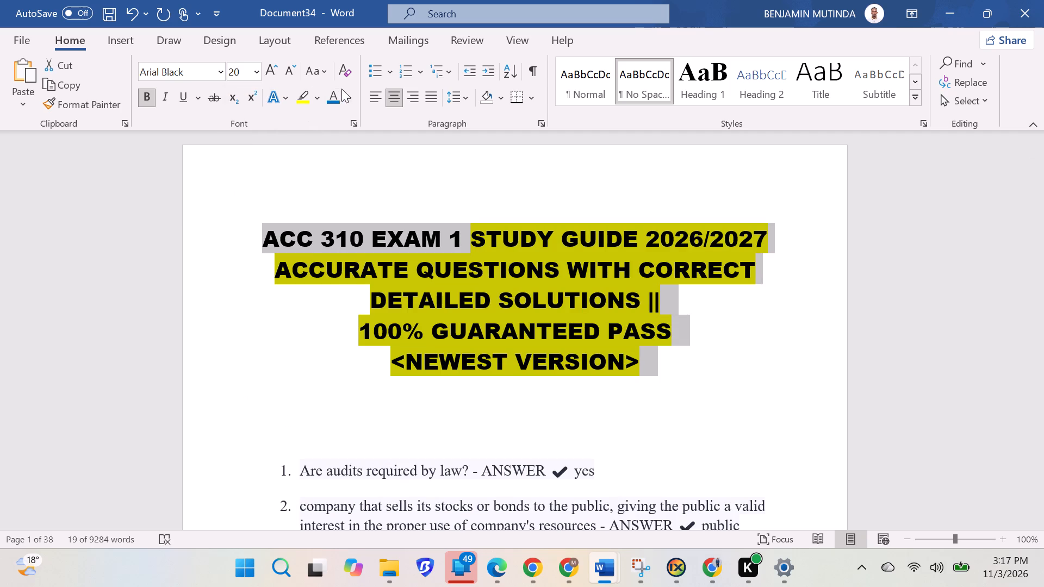
left_click(348, 97)
left_click(433, 272)
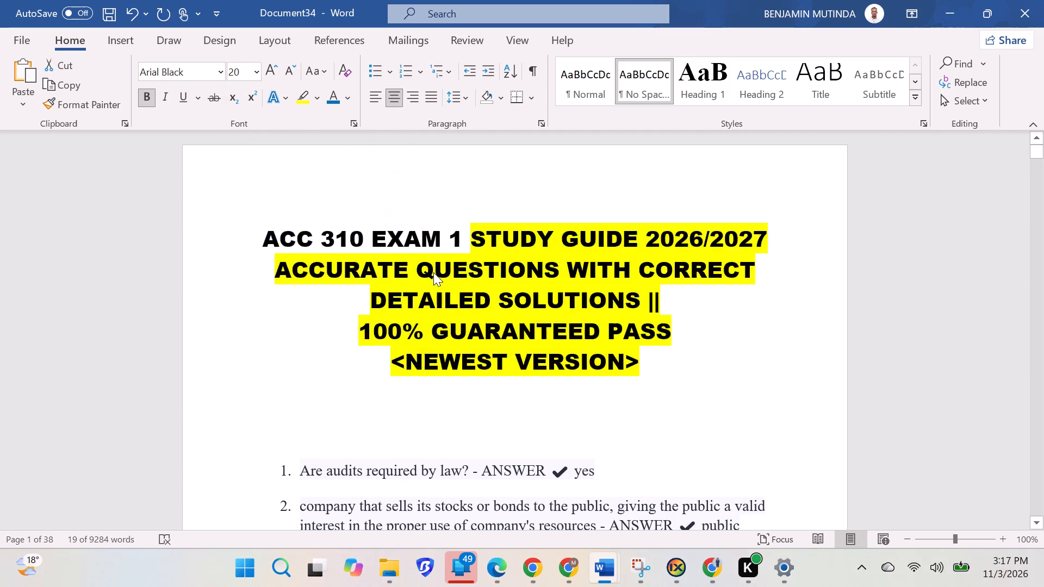
left_click(304, 95)
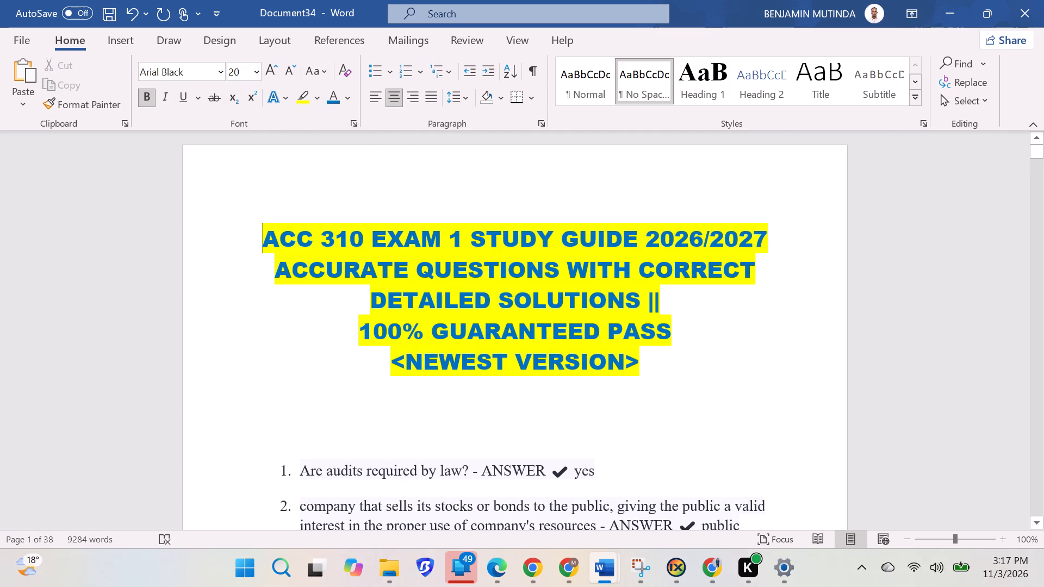
Delete one blank line between the title and the first numbered entry.
left_click(274, 454)
key("BackSpace")
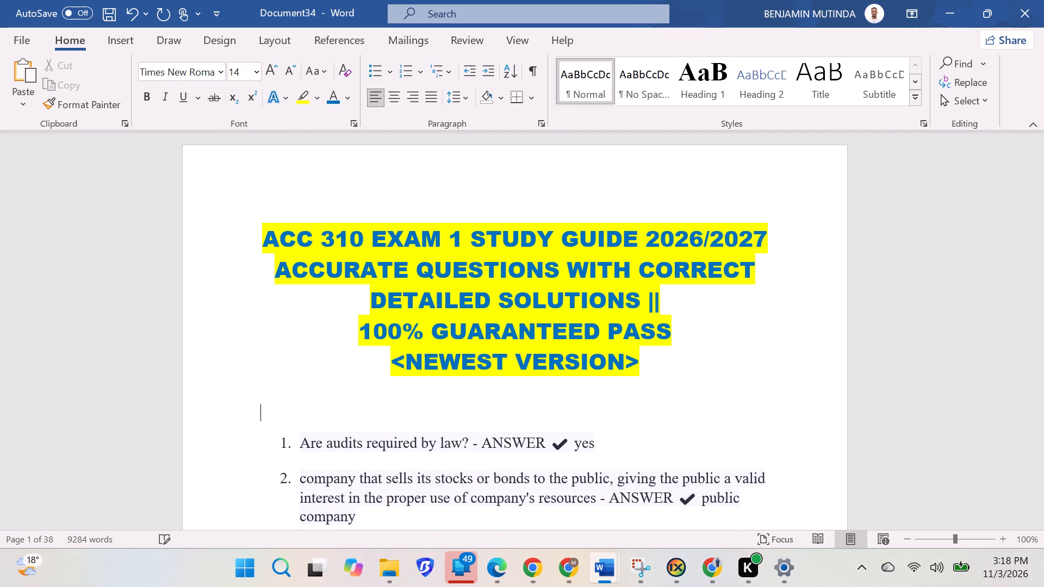
Begin saving the document in the Downloads folder and open the choice of file types.
left_click(19, 39)
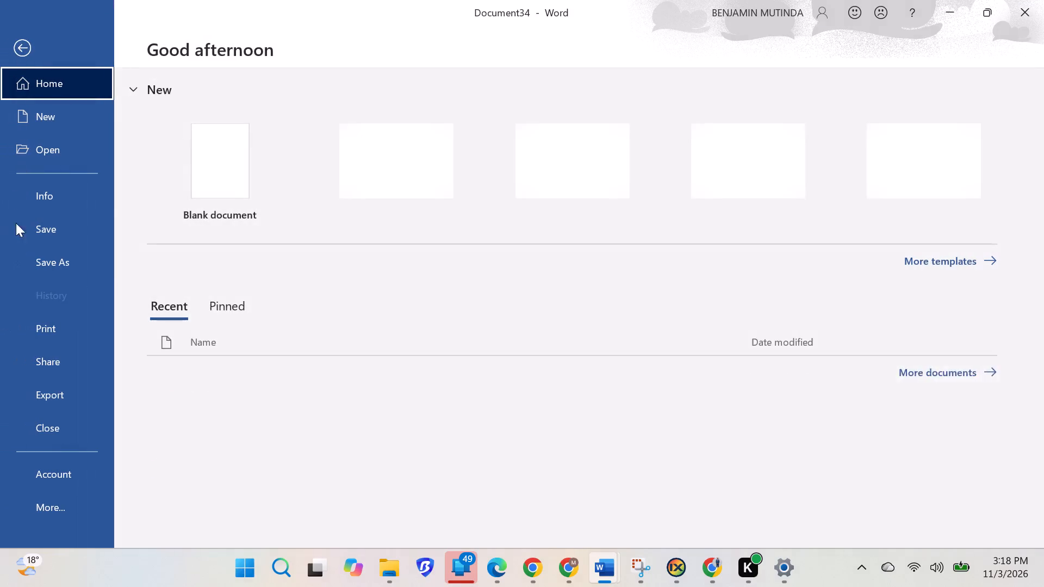
left_click(38, 259)
left_click(230, 252)
left_click(506, 171)
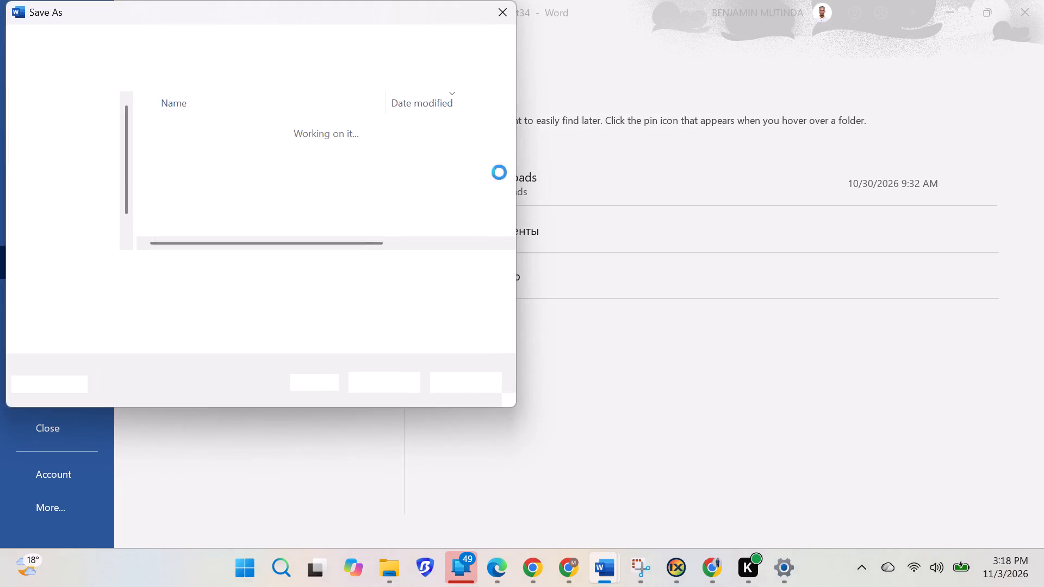
left_click(192, 288)
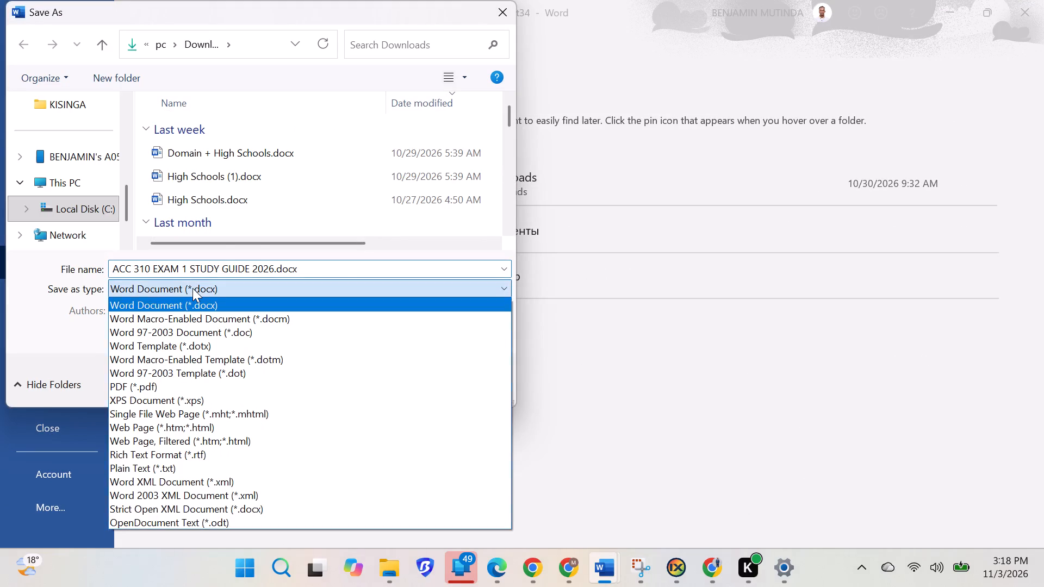
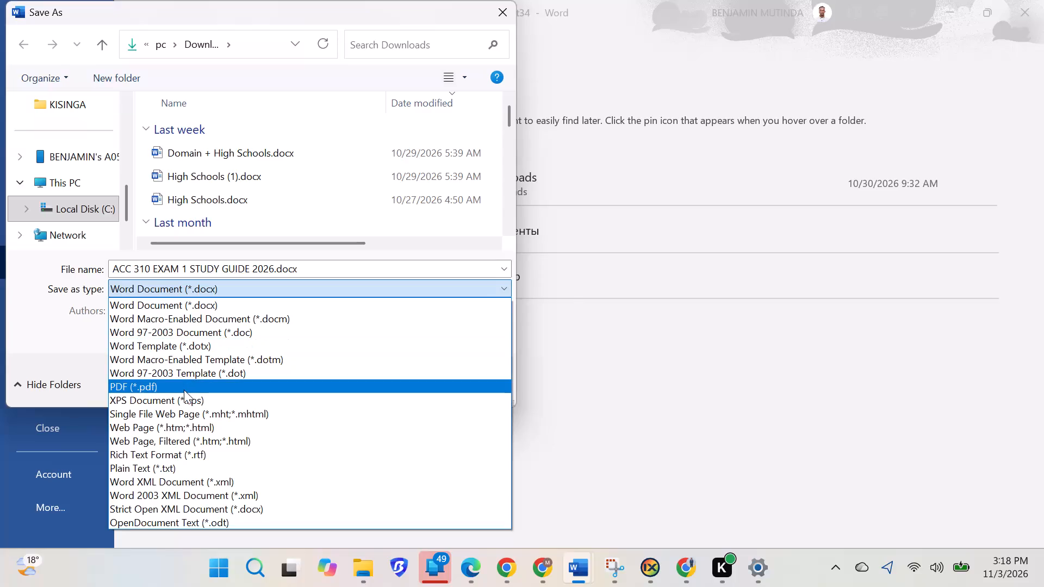
Save the study guide in Downloads as a PDF named ACC 310 EXAM 1 STUDY GUIDE 2026.
left_click(184, 390)
left_click(395, 428)
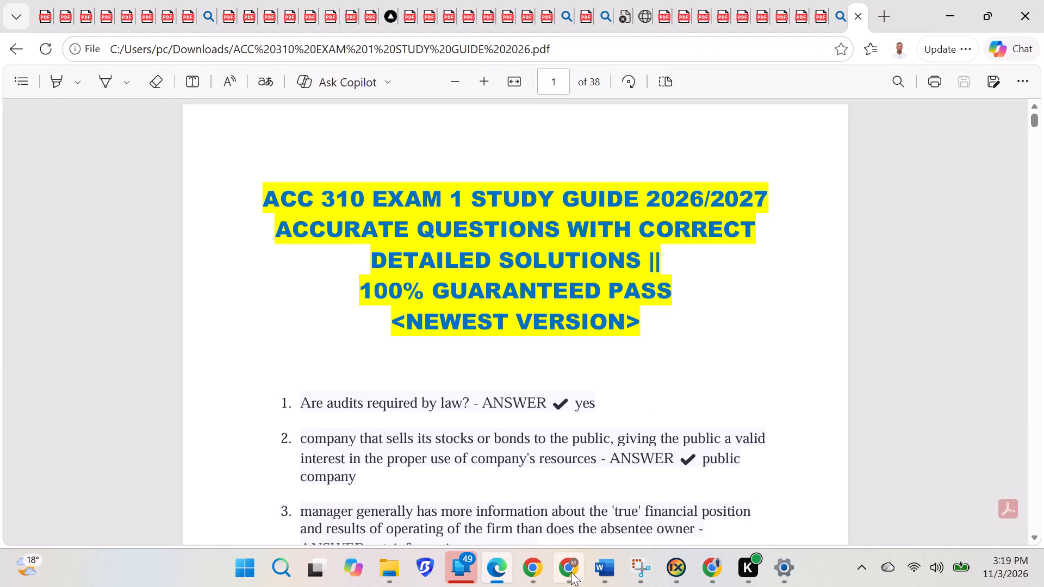
Bring up Document35 in Word, and switch to Chrome to reload the Quizlet page for the ACC 310 Exam 2 study guide flashcards.
left_click(608, 570)
left_click(1014, 514)
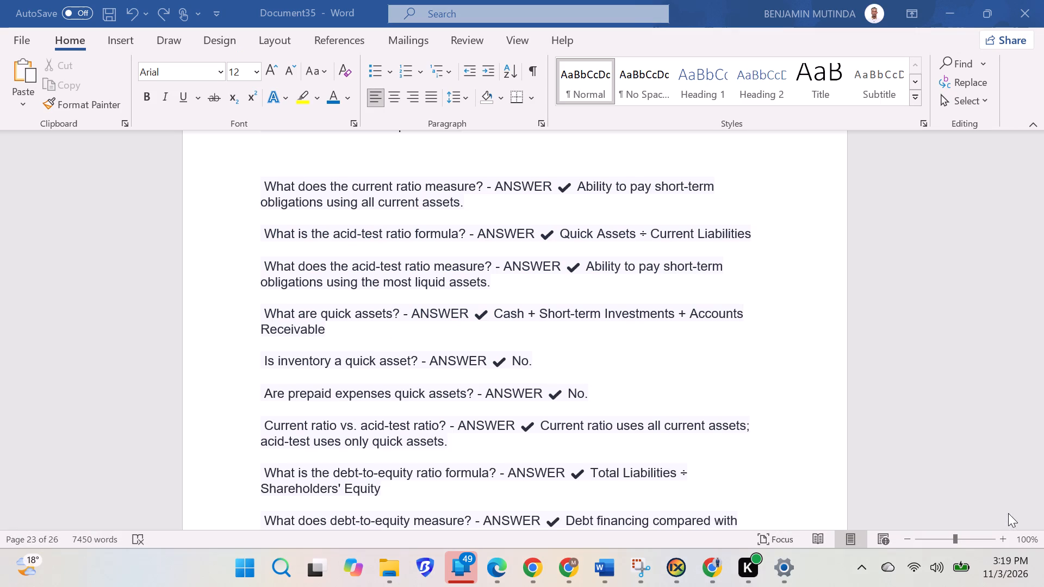
left_click(533, 564)
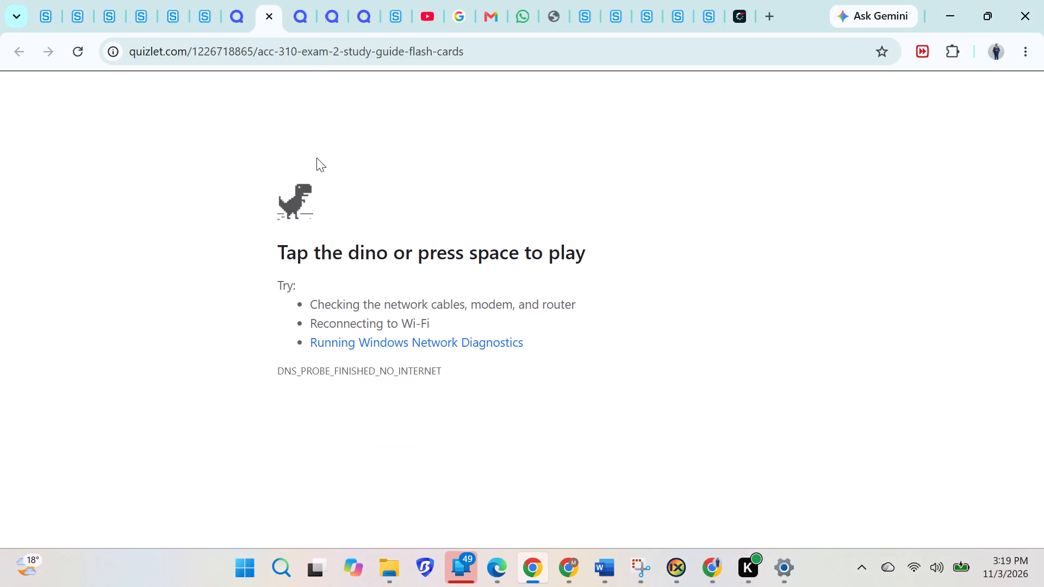
left_click(71, 56)
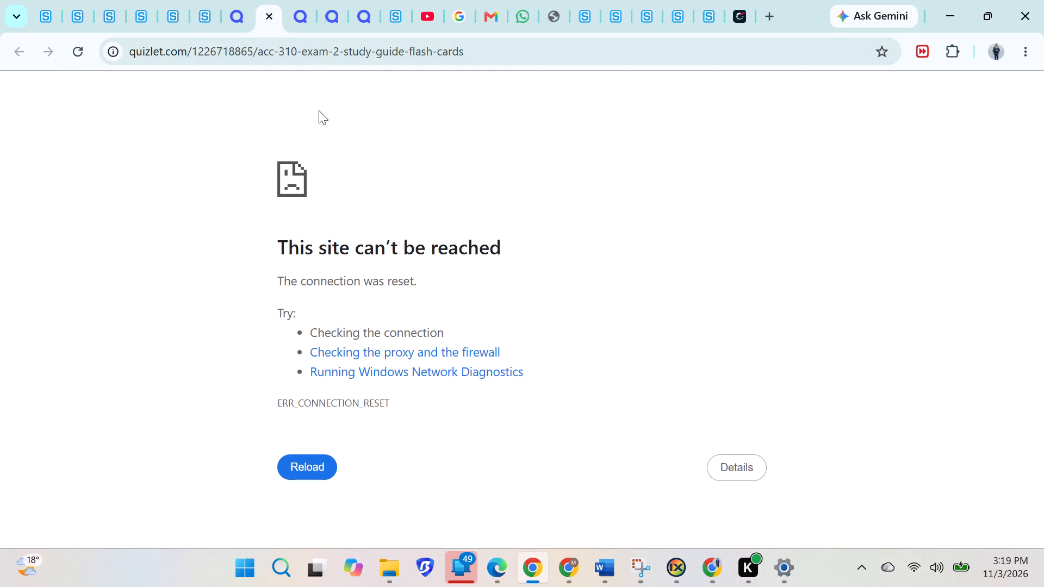
left_click(76, 55)
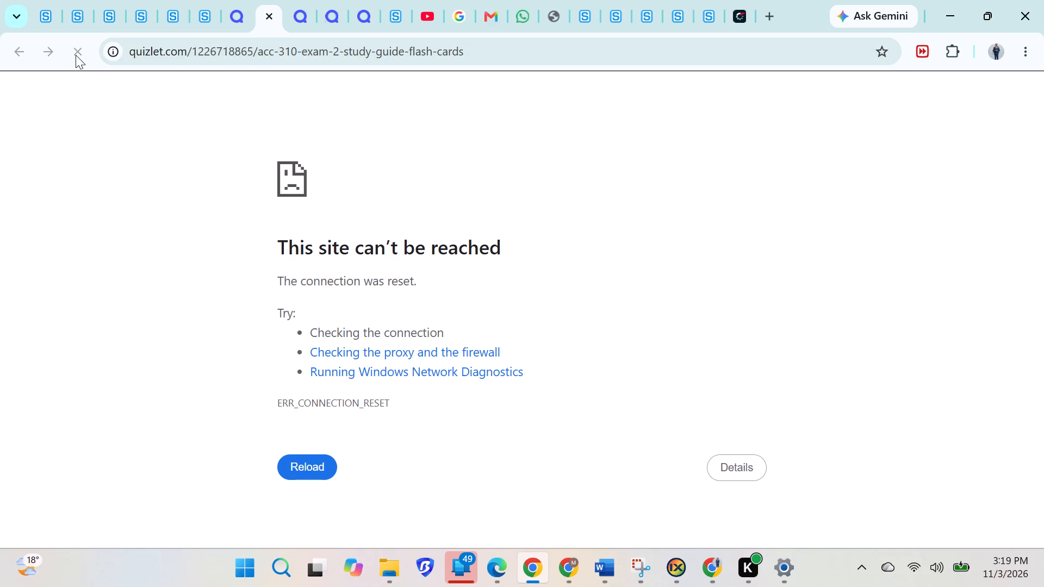
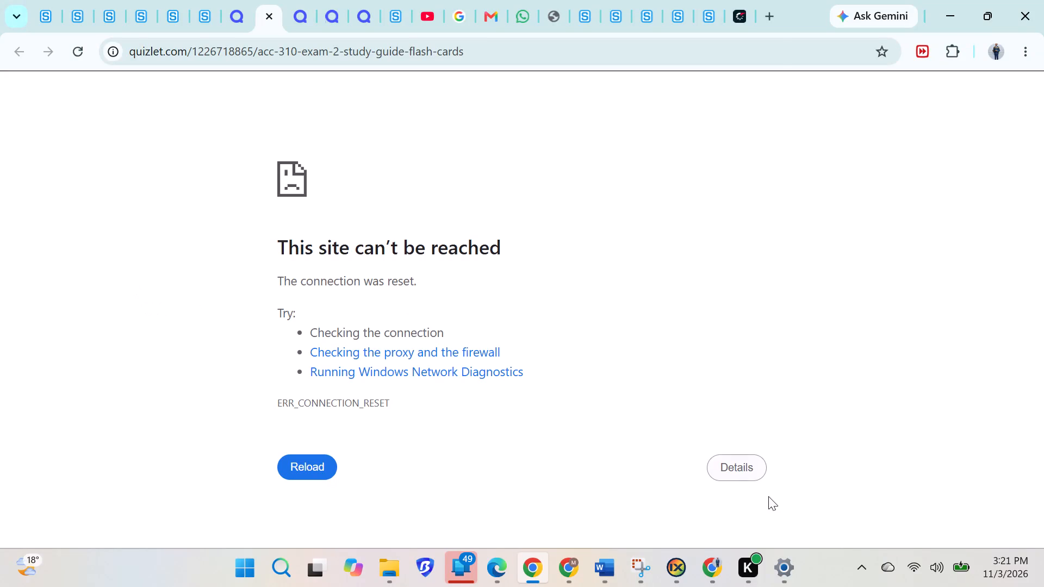
Switch to the other Chrome profile's window with the Quizlet home page.
left_click(577, 569)
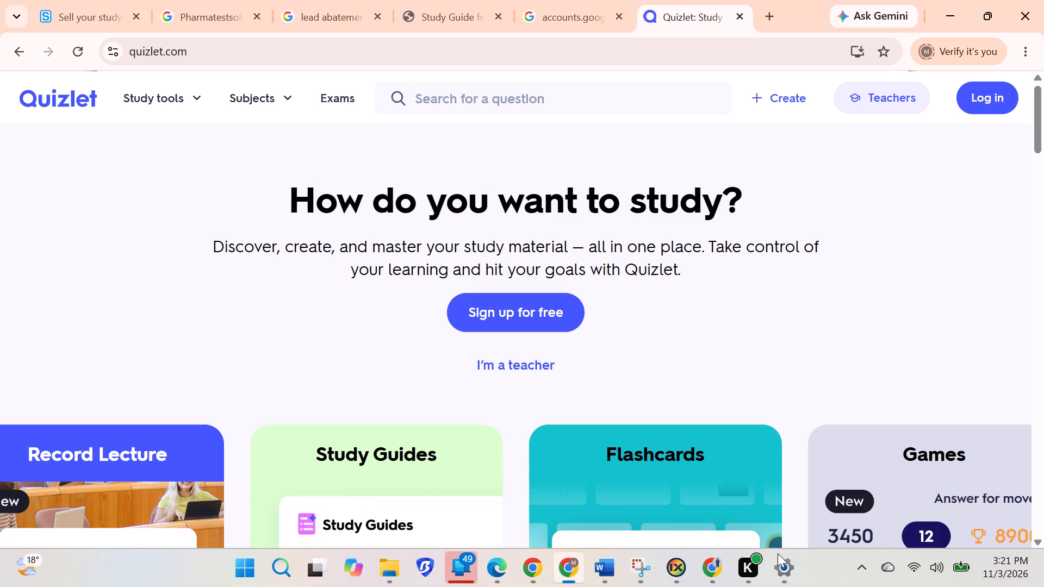
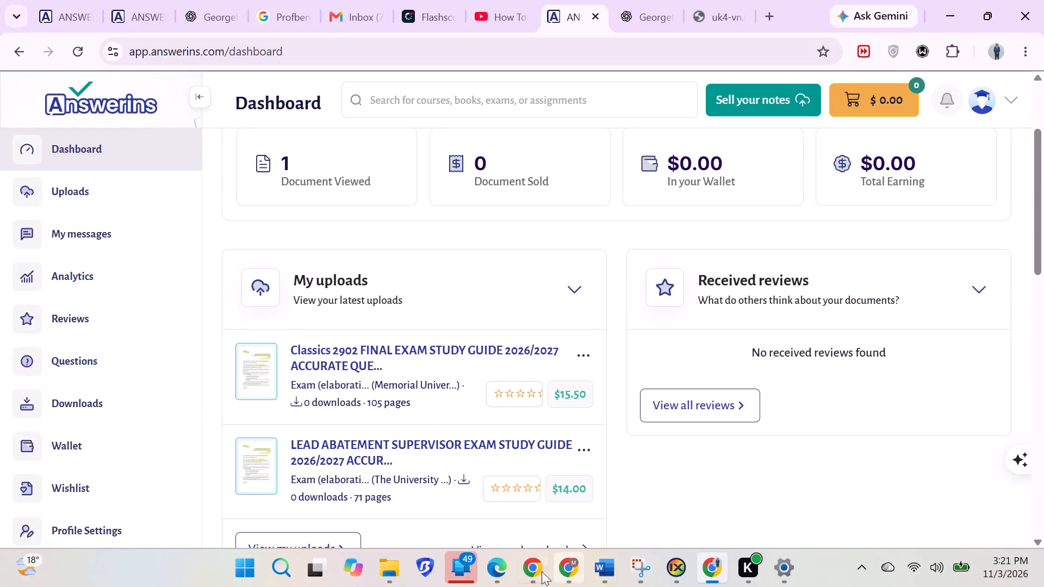
Switch to Word and copy the full highlighted ACC 310 Exam 1 study guide title block from Document34.
left_click(534, 574)
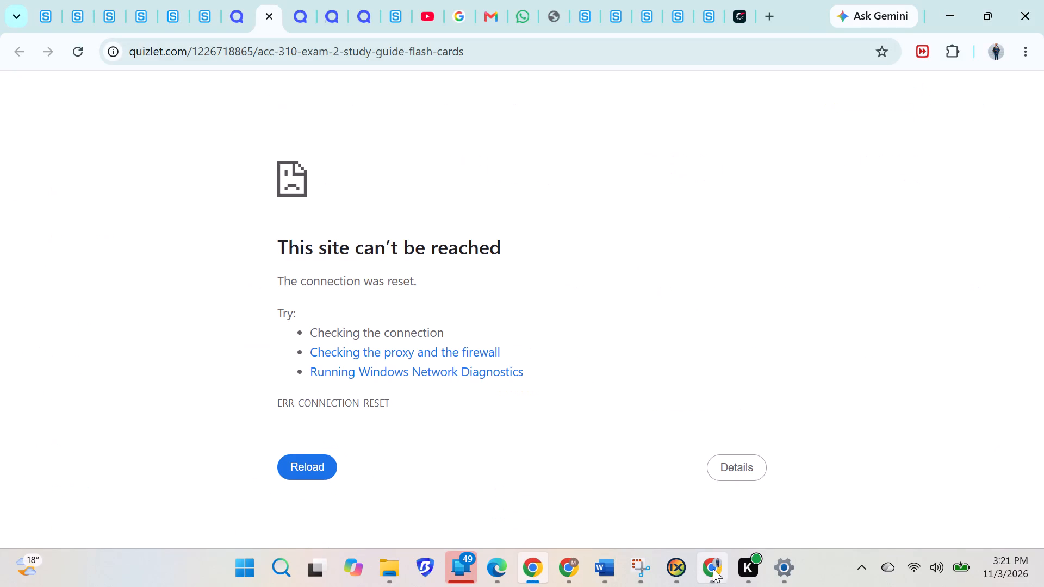
left_click(611, 570)
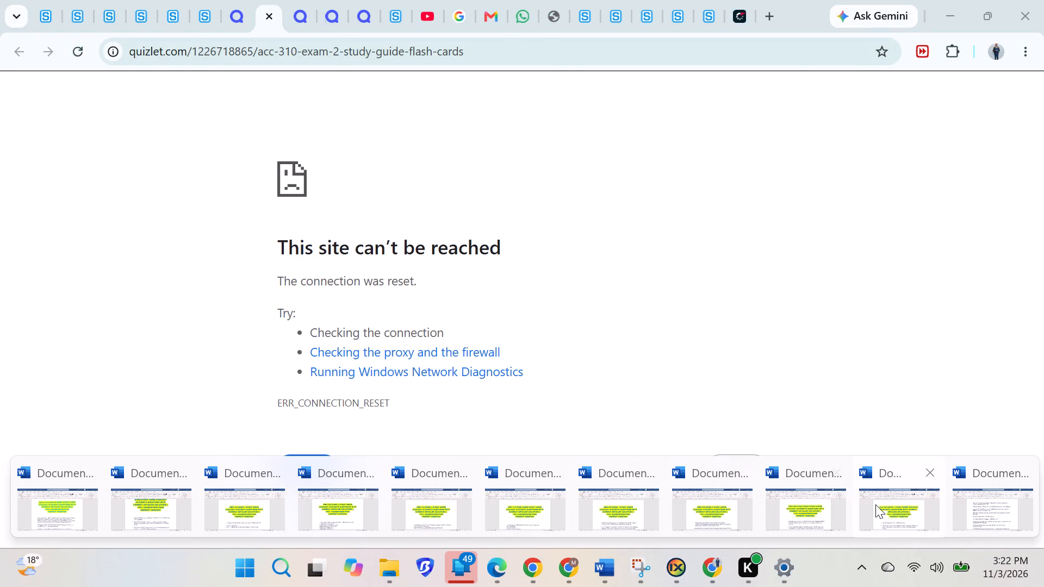
left_click(887, 509)
scroll(536, 388, "down", 5)
scroll(536, 388, "up", 4)
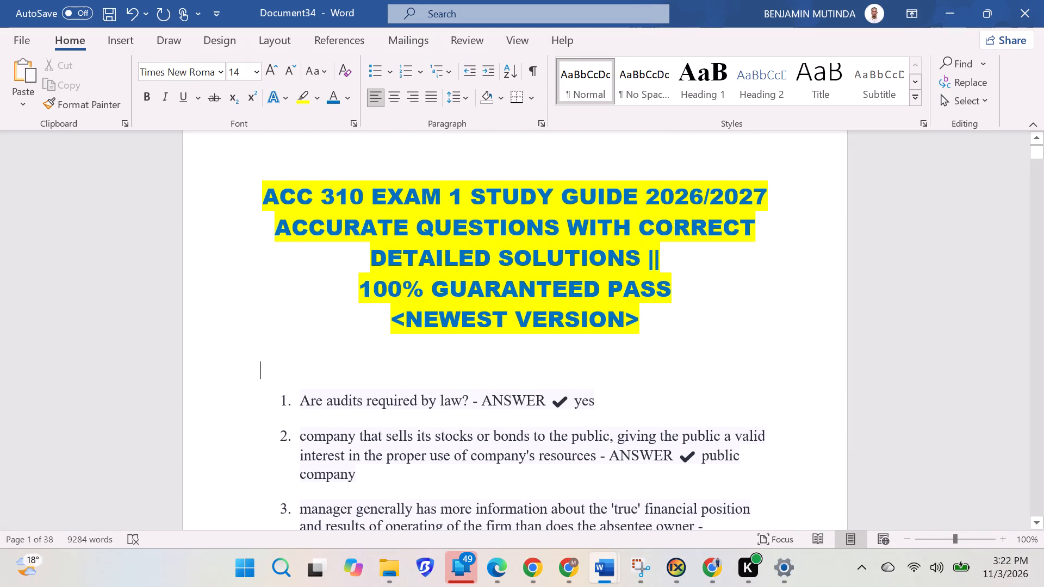
left_click(598, 571)
left_click(980, 514)
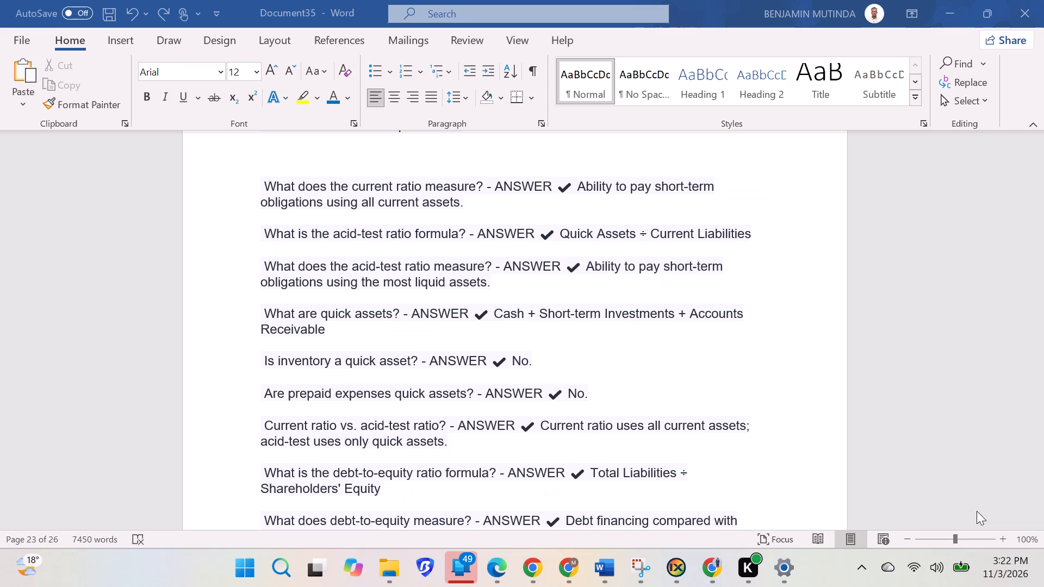
left_click(604, 563)
left_click(898, 512)
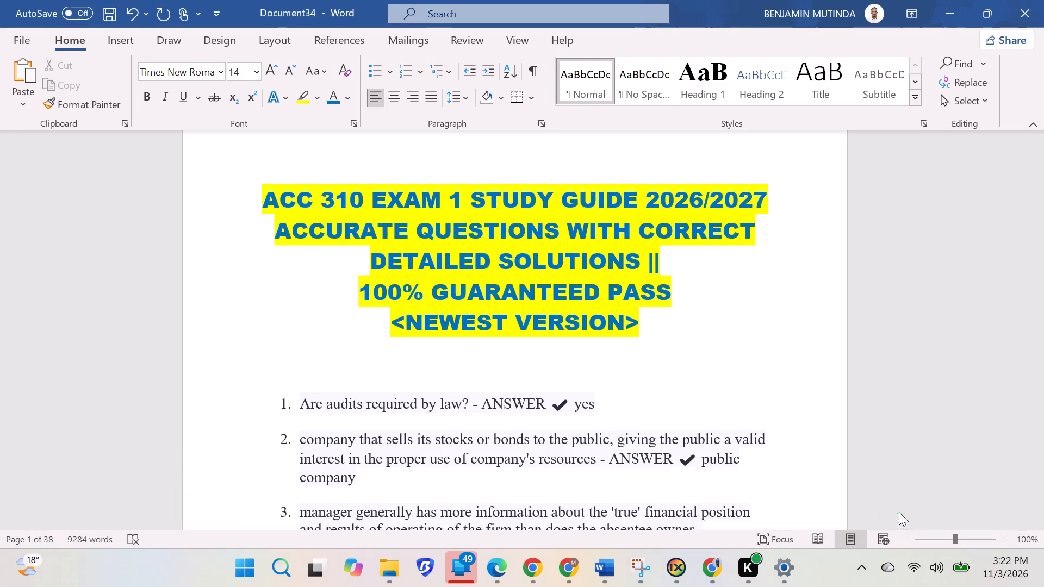
left_click_drag(268, 197, 645, 330)
key("ctrl+c")
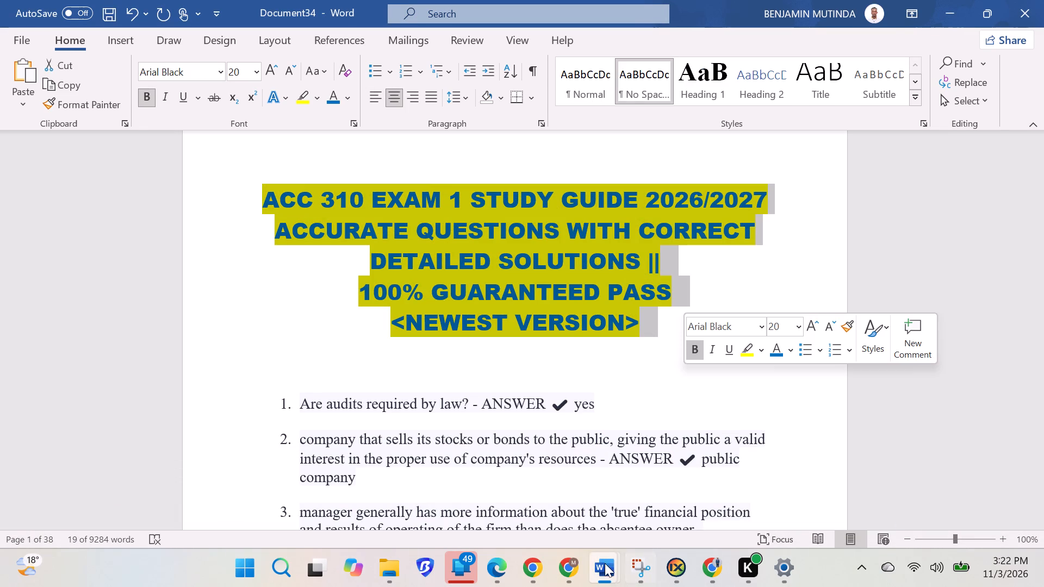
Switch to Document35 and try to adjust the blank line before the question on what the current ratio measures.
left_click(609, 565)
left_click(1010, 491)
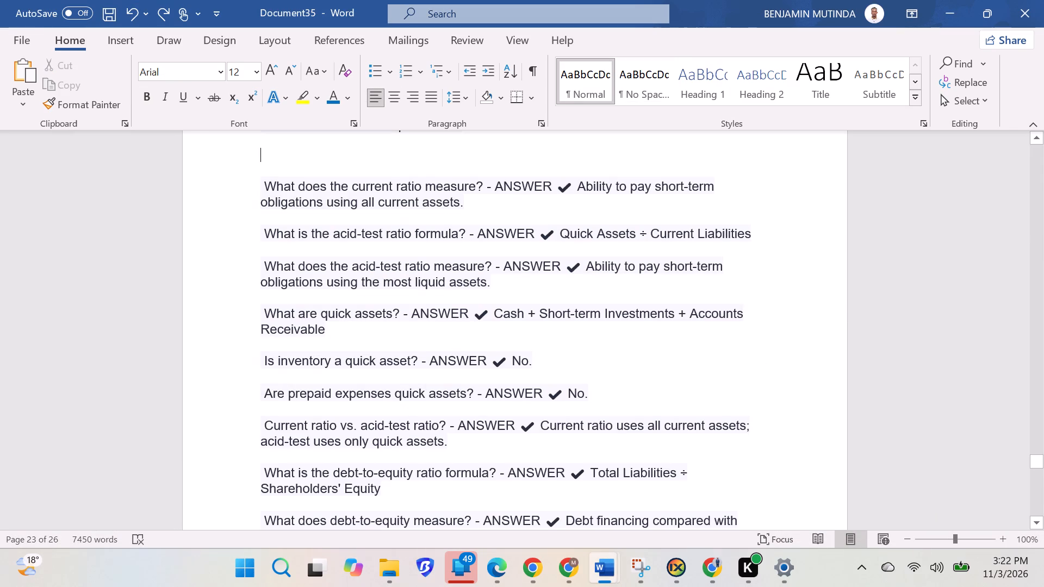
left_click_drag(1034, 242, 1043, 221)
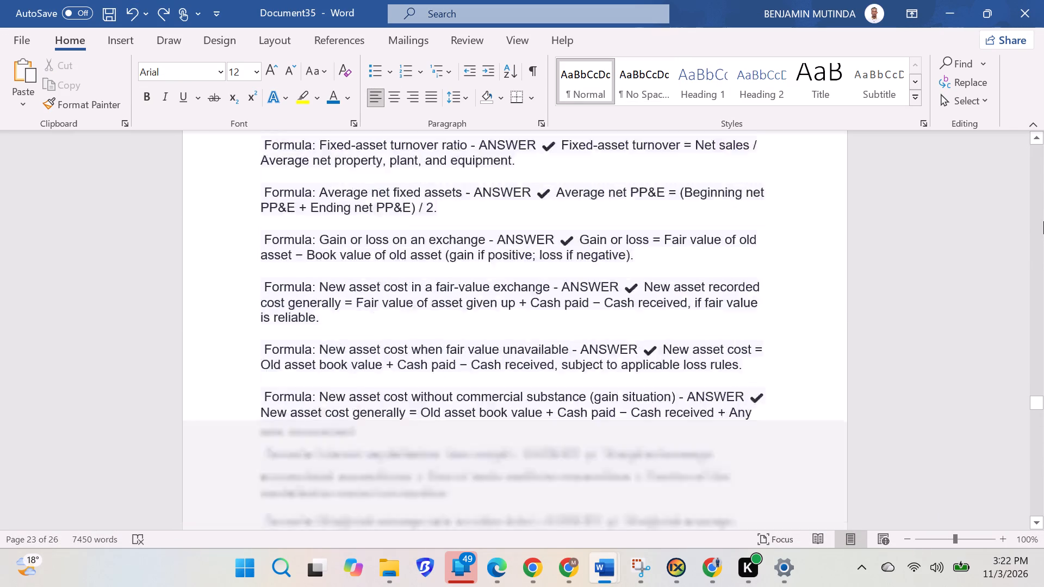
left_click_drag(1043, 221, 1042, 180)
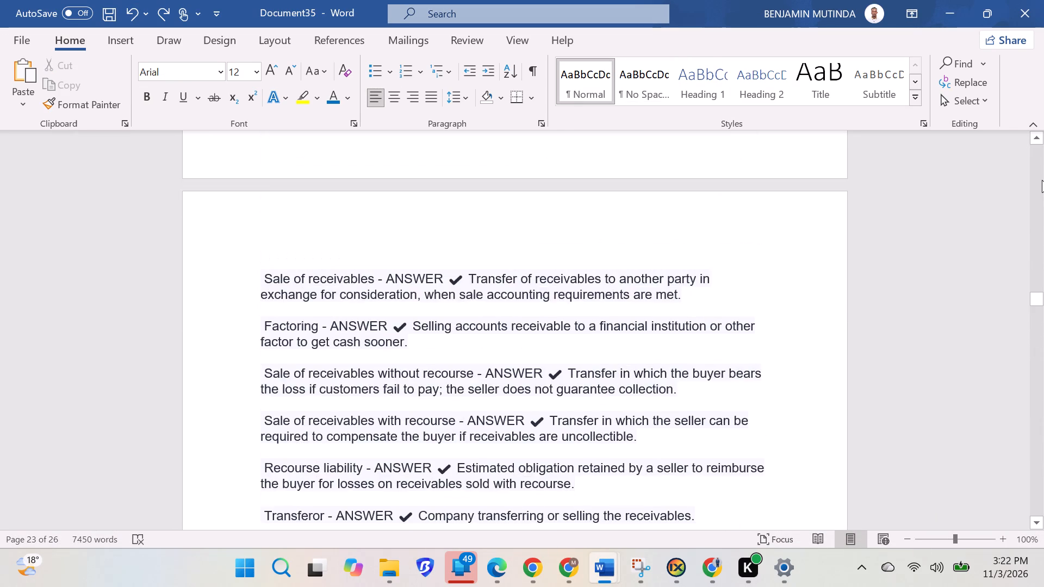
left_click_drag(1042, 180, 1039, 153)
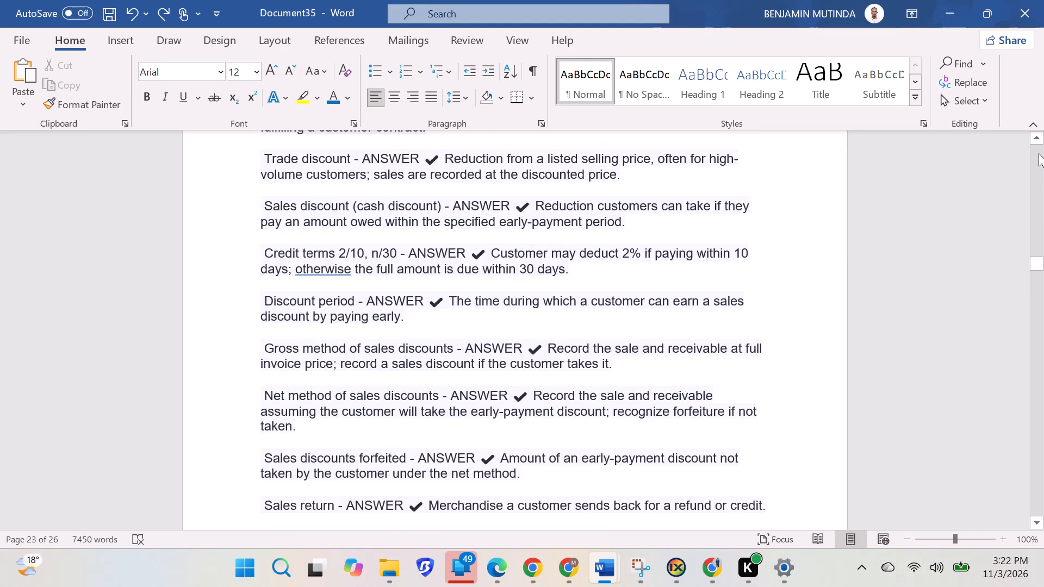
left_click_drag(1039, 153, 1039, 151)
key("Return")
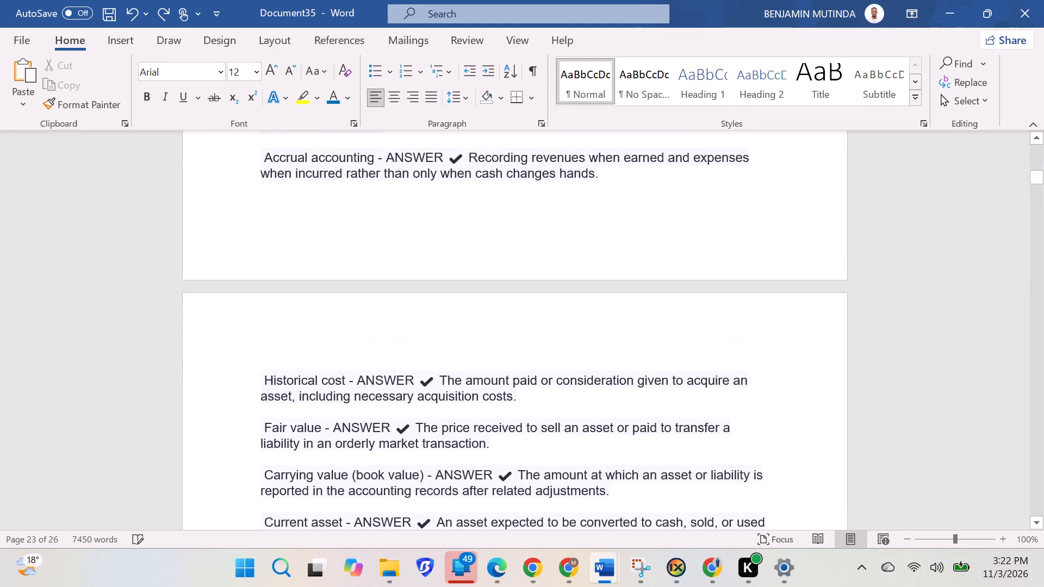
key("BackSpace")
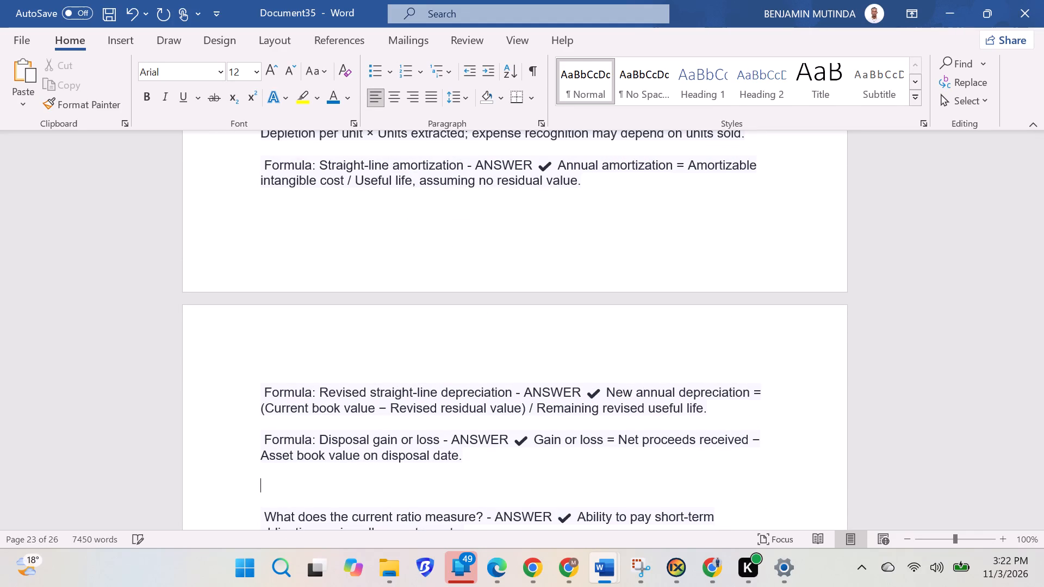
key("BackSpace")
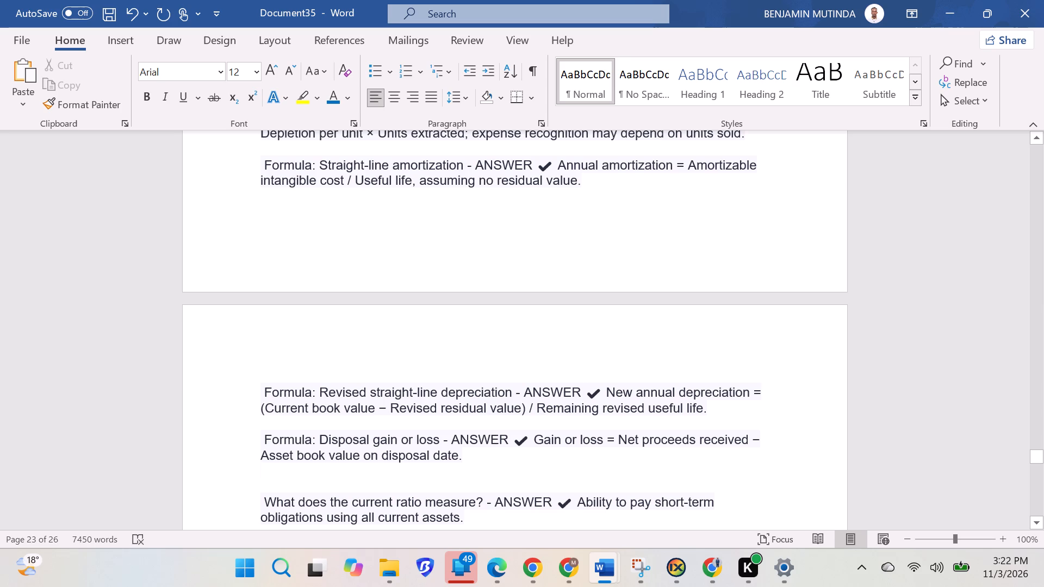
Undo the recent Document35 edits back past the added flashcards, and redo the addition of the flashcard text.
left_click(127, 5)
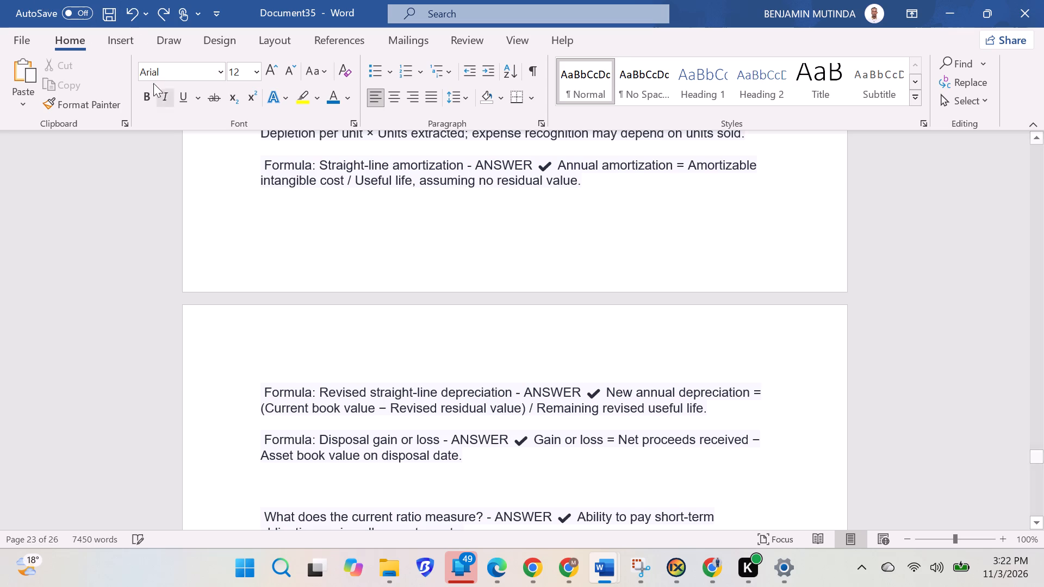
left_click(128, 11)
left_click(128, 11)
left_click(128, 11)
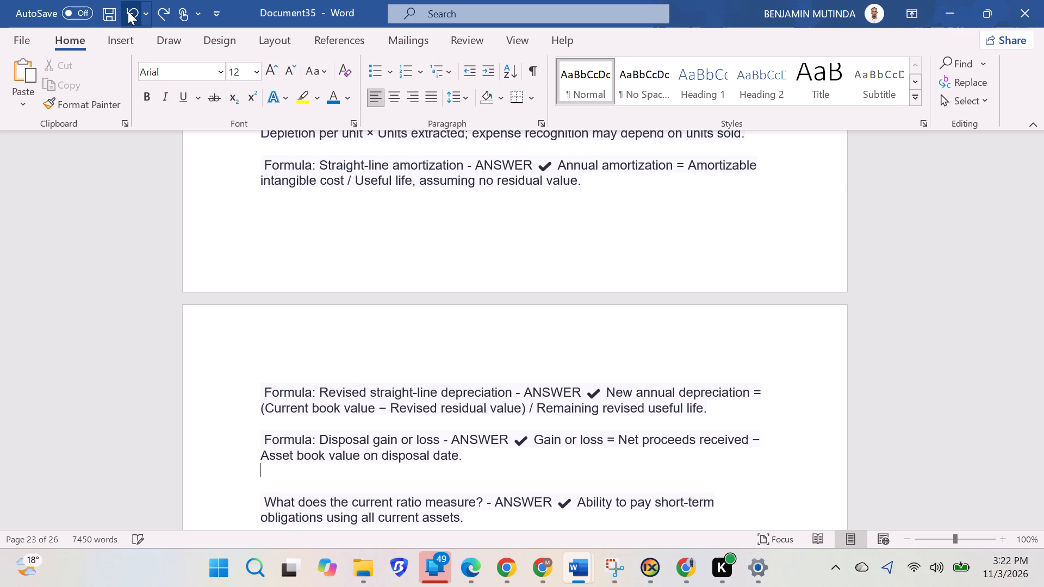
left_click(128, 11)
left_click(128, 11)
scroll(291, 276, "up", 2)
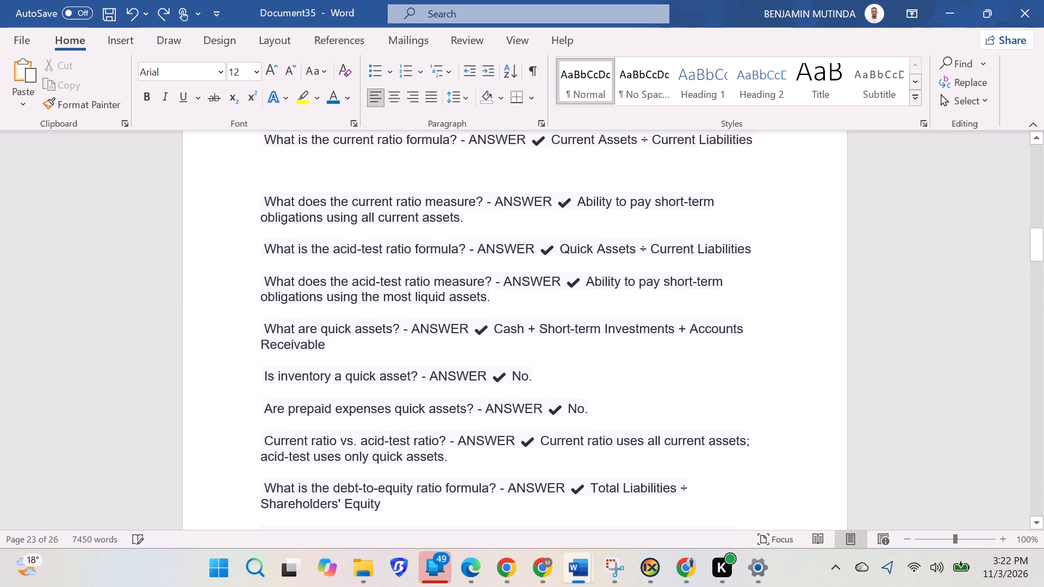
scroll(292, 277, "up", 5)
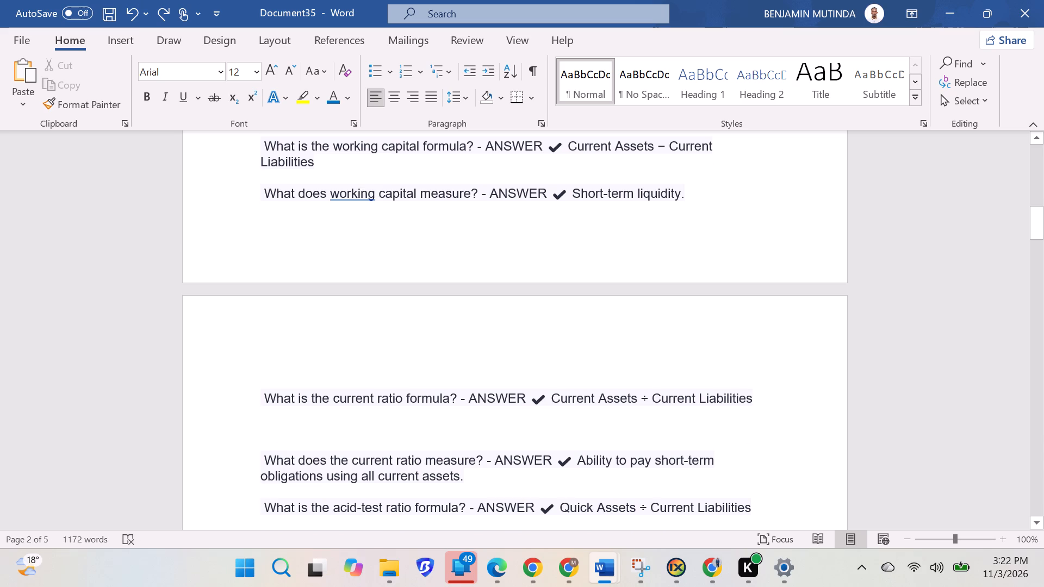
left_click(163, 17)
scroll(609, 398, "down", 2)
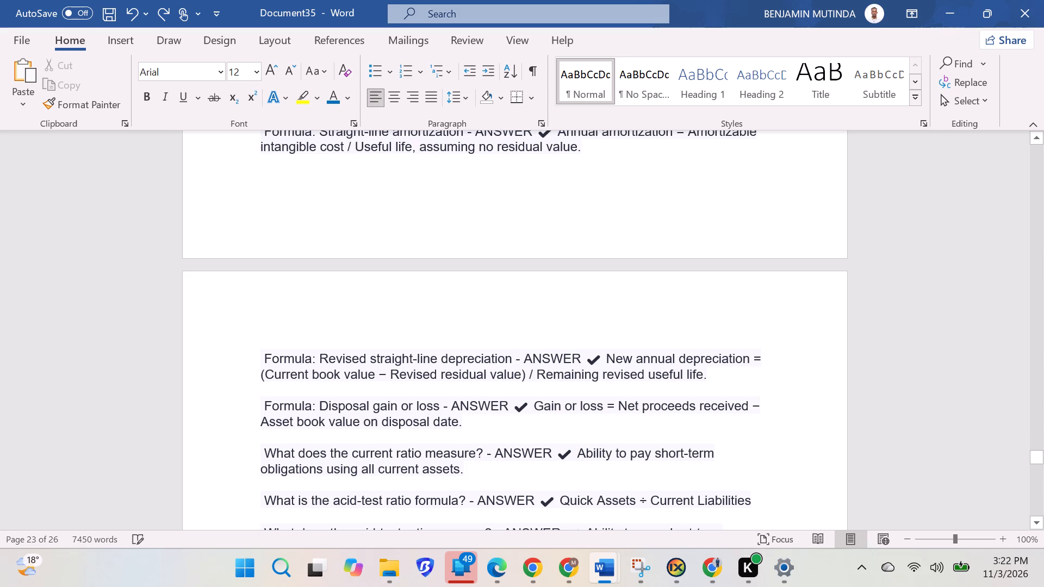
Add an empty line at the very top of Document35 and paste the copied study guide title block there.
scroll(476, 419, "up", 8)
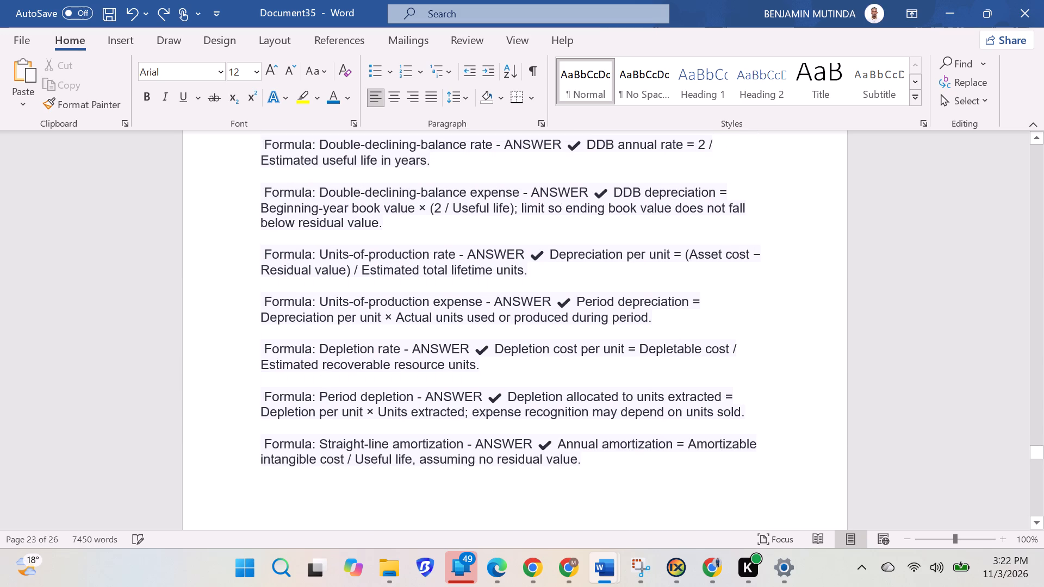
left_click_drag(1043, 196, 1043, 179)
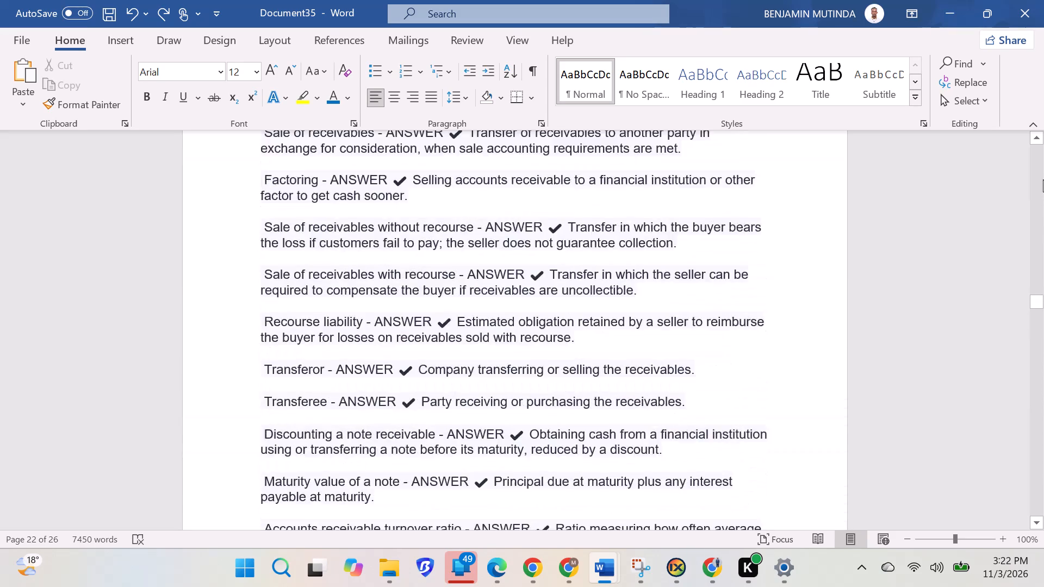
left_click_drag(1043, 179, 1037, 169)
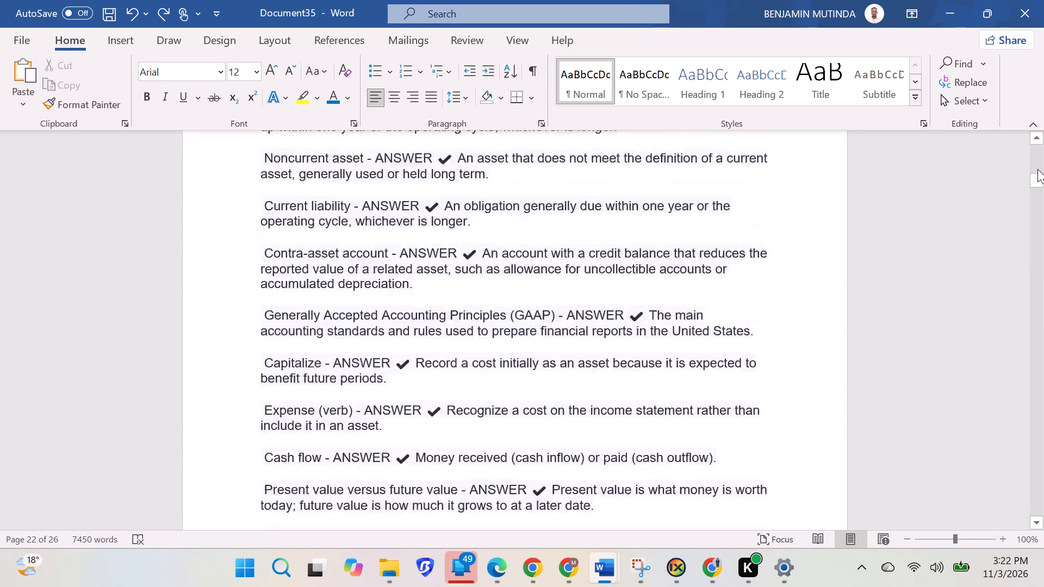
left_click_drag(1037, 169, 1035, 147)
left_click(484, 236)
key("Return")
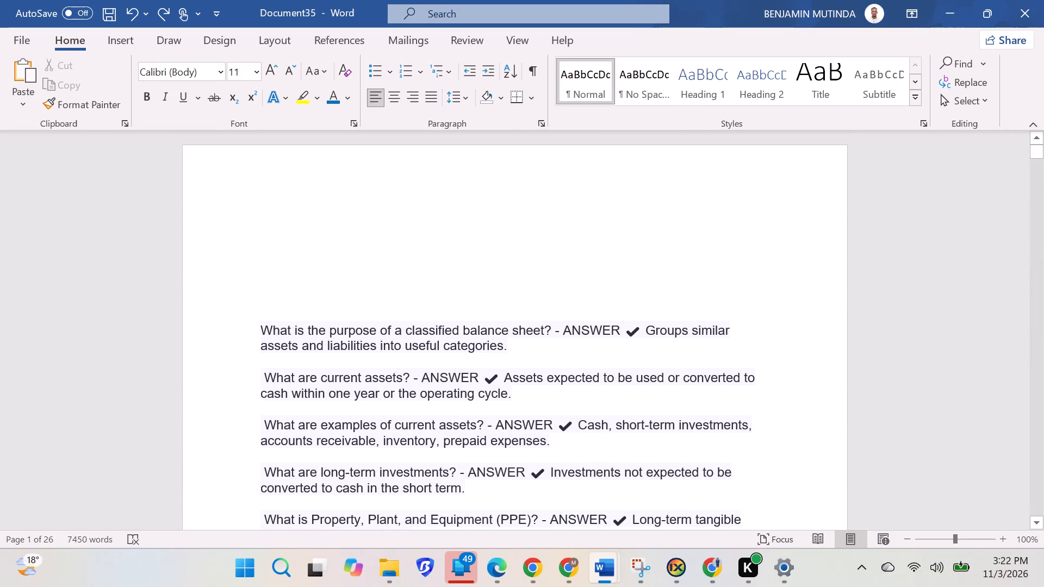
left_click(391, 179)
key("ctrl+v")
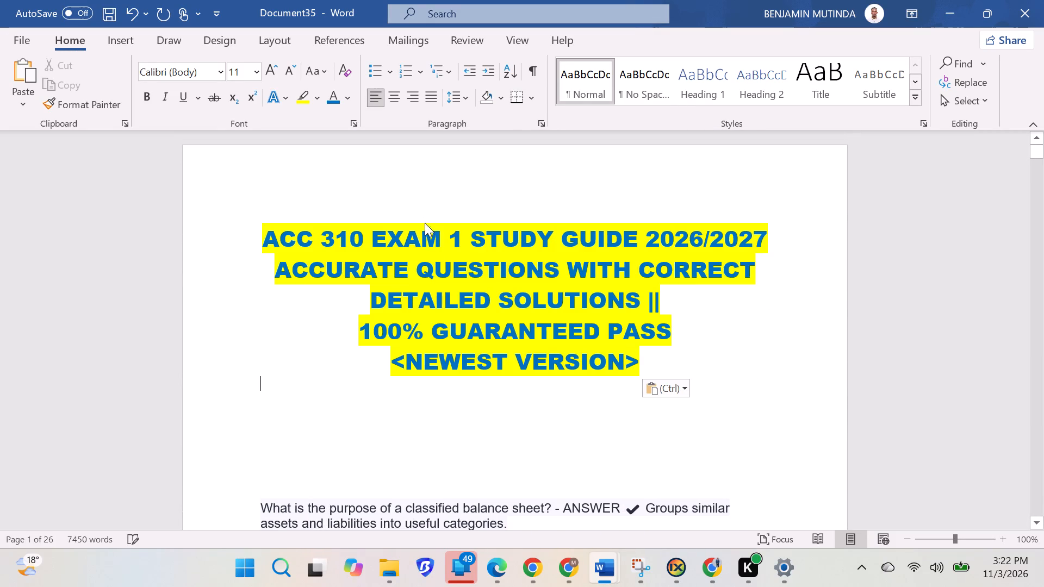
Change the exam number in the pasted title to 2.
left_click(459, 239)
key("BackSpace")
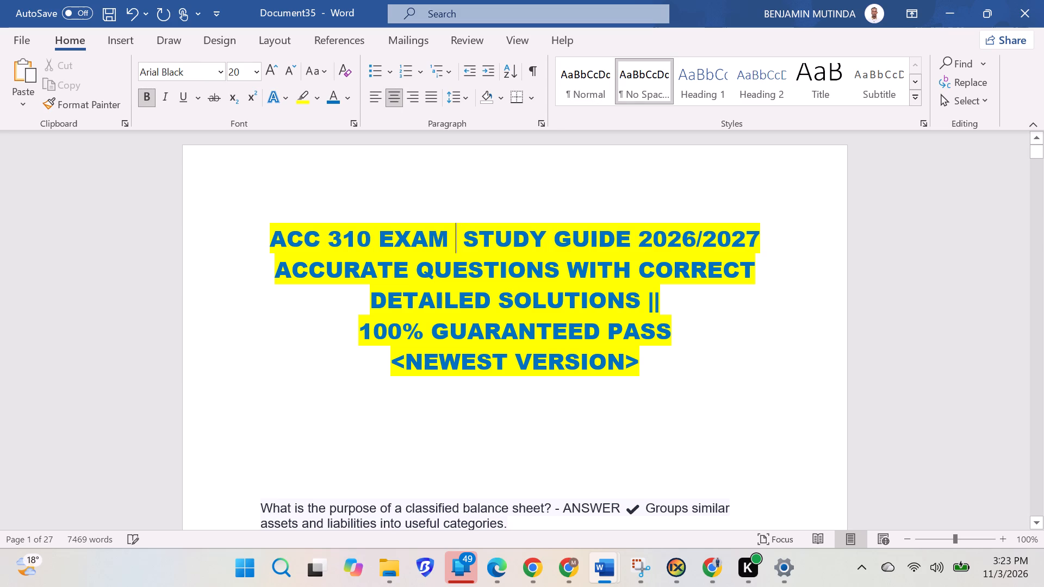
key("2")
Delete the empty line directly above the first question, about the purpose of a classified balance sheet.
scroll(402, 346, "down", 5)
left_click(374, 300)
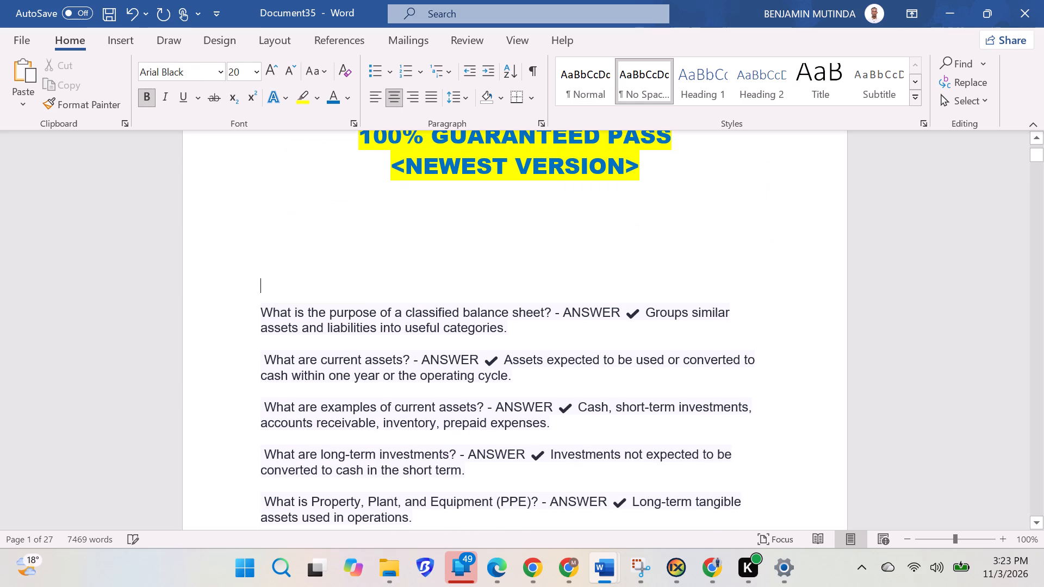
key("BackSpace")
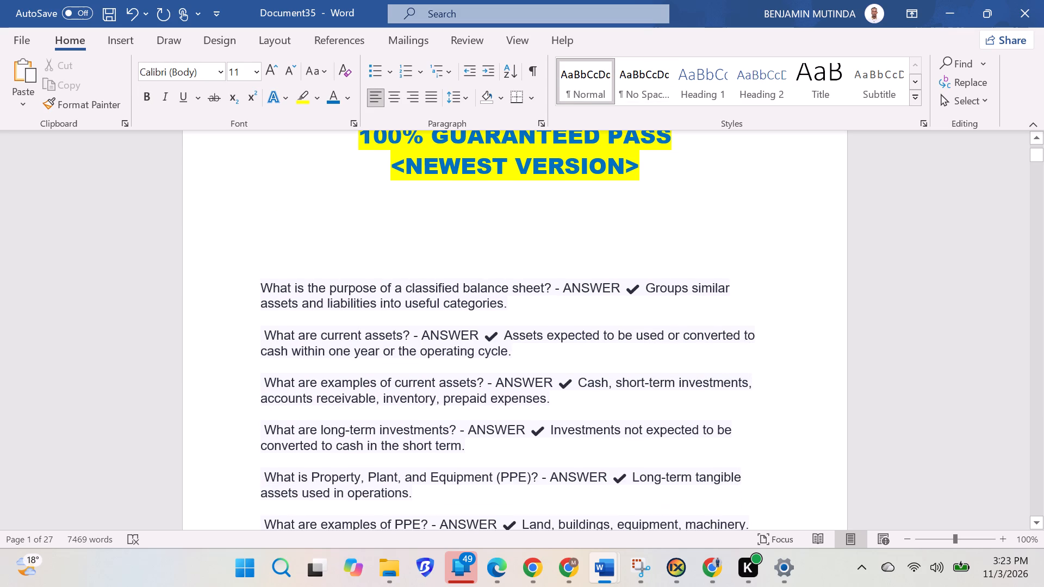
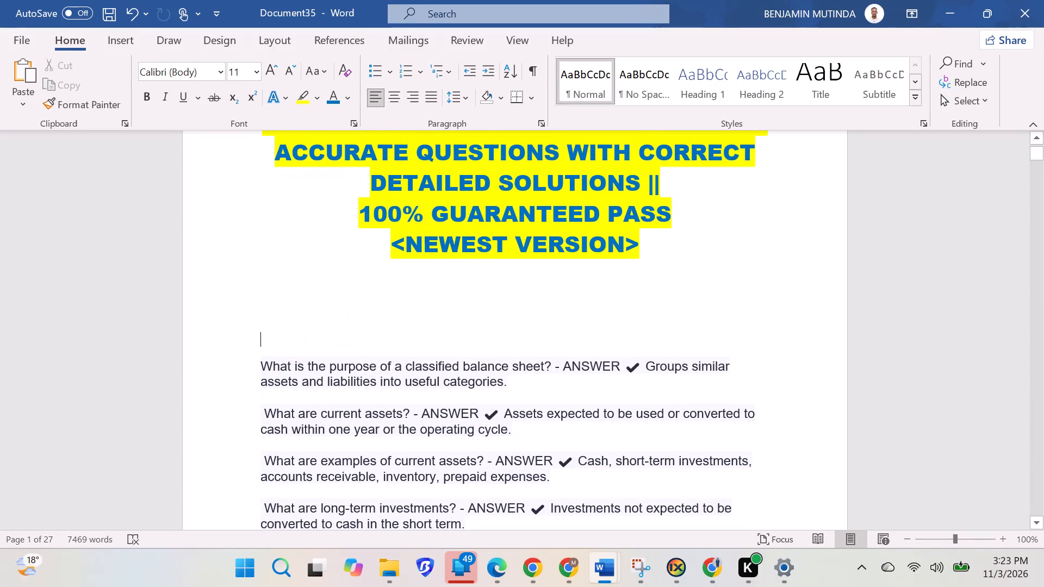
Delete two of the empty lines between the highlighted title block and the first question, about the purpose of a classified balance sheet.
scroll(396, 383, "up", 5)
scroll(397, 383, "down", 3)
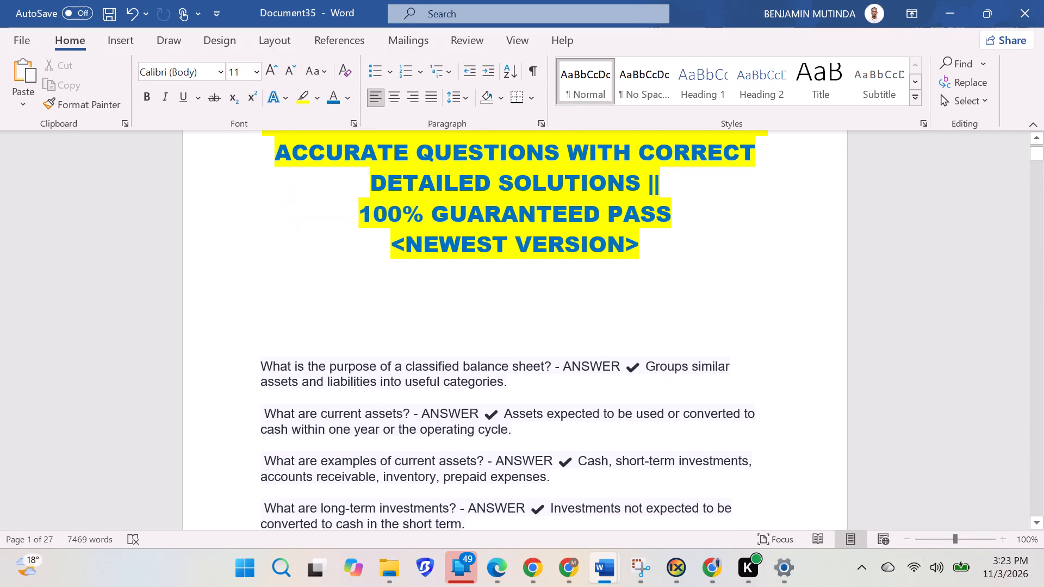
left_click(254, 348)
key("BackSpace")
key("BackSpace")
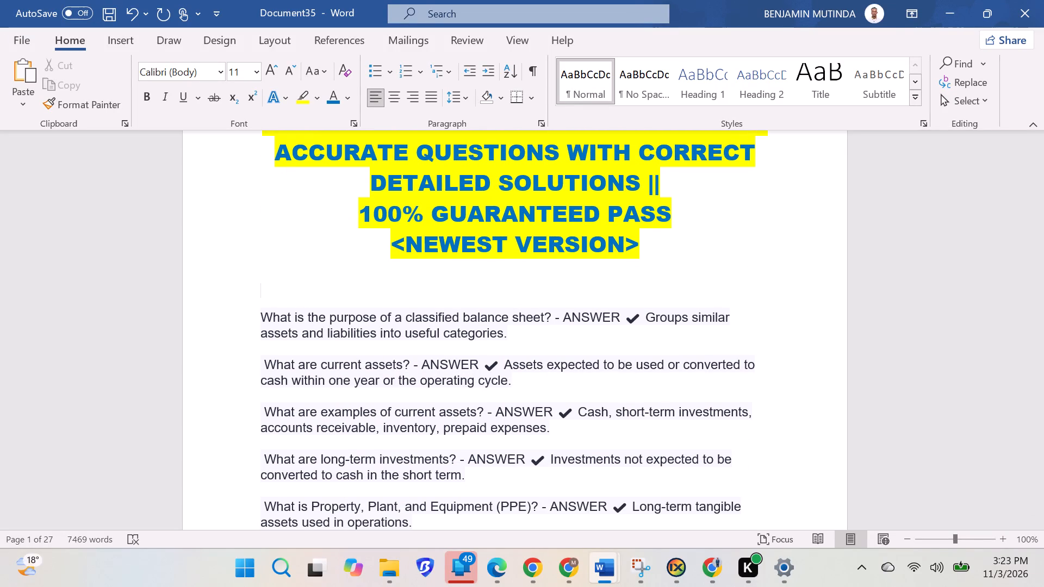
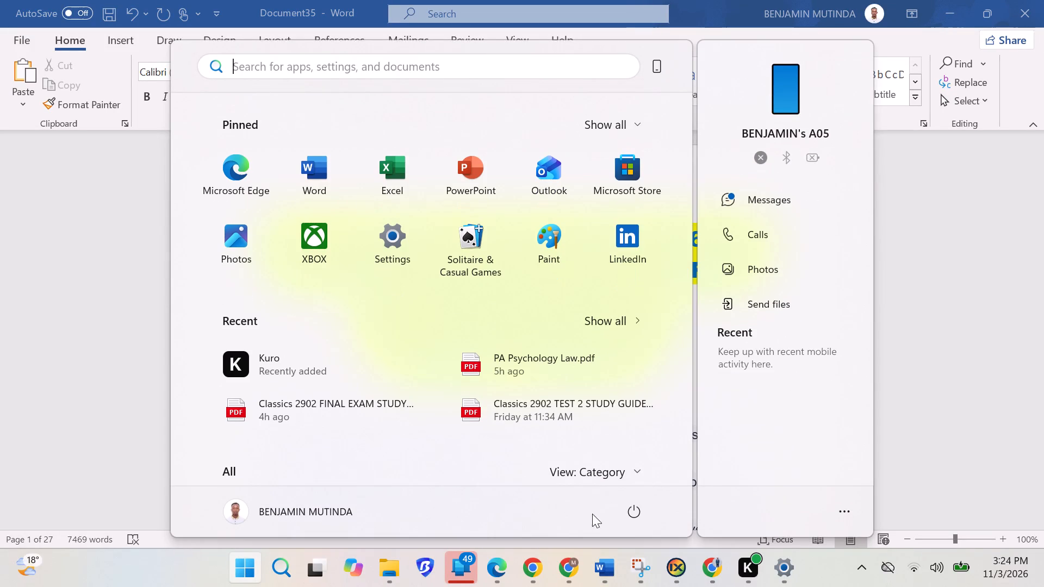
Put the computer to sleep, leaving Document35 open.
left_click(637, 510)
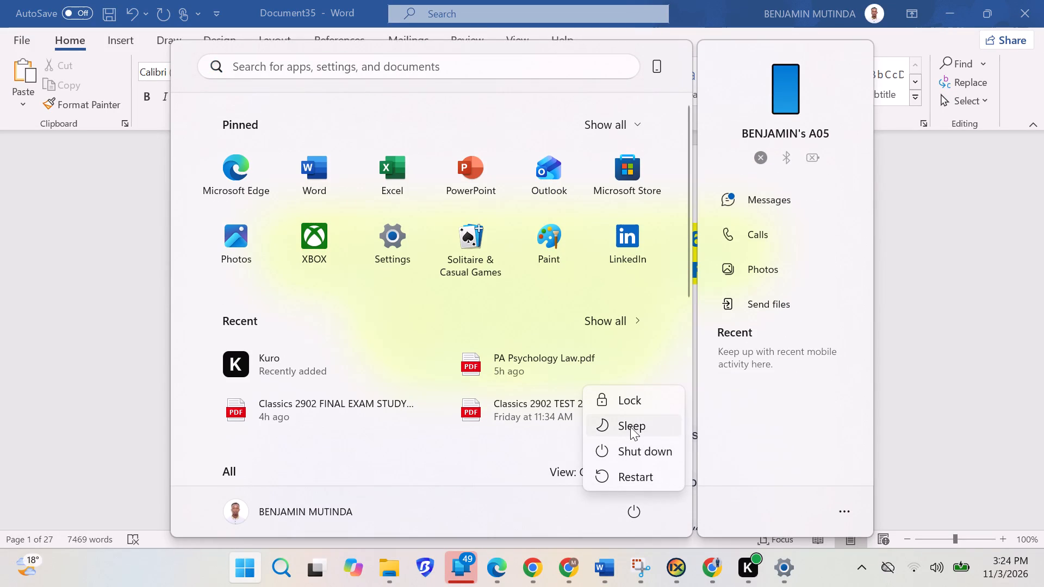
left_click(629, 426)
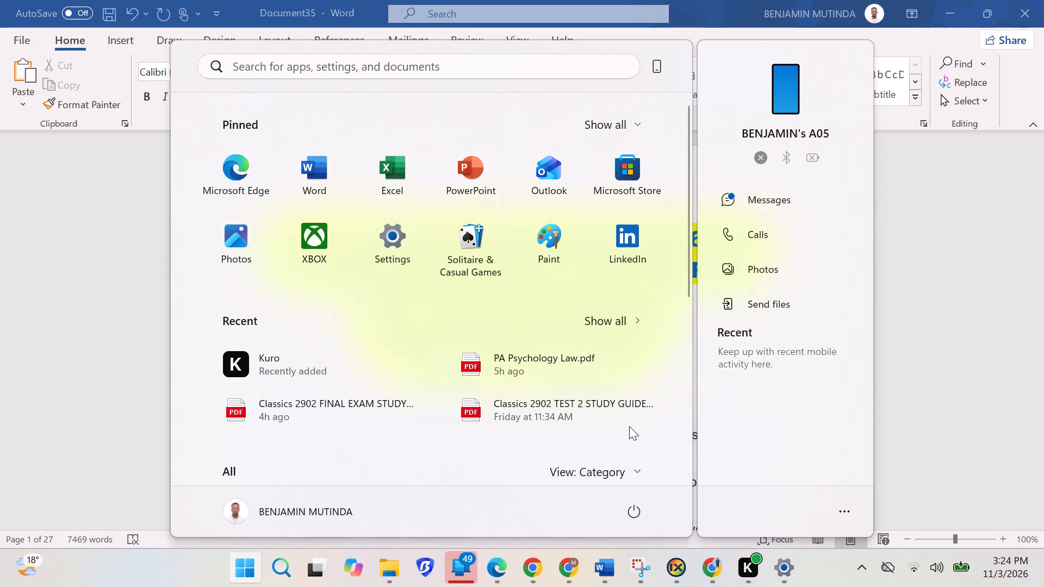